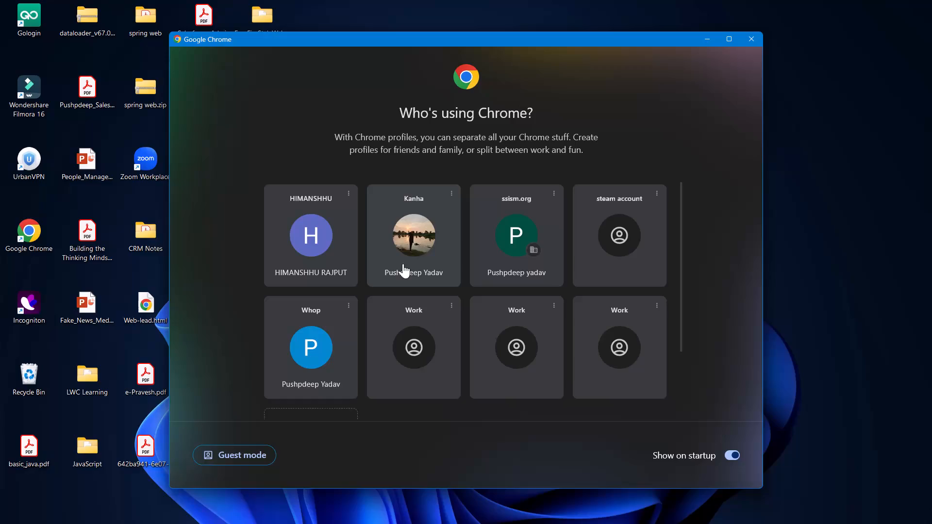
Open the Canva home page (canva.com) in a maximized browser window using the Whop Chrome profile.
{"action": "left_click", "coordinate": [300, 363]}
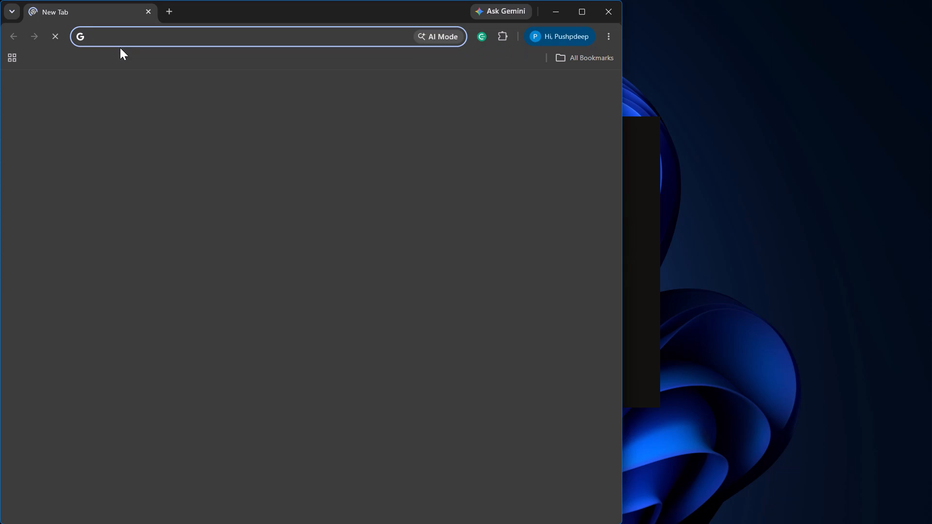
{"action": "type", "text": "ca"}
{"action": "key", "text": "Return"}
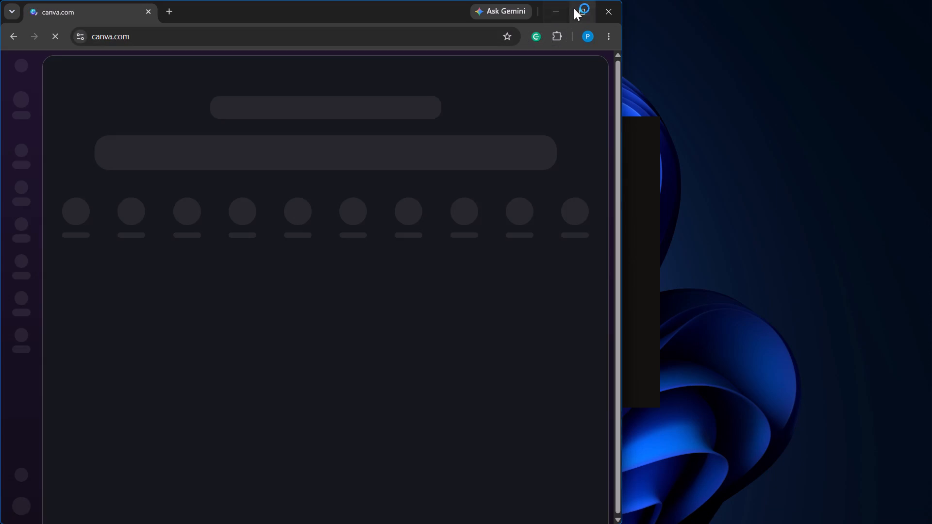
{"action": "left_click", "coordinate": [574, 8]}
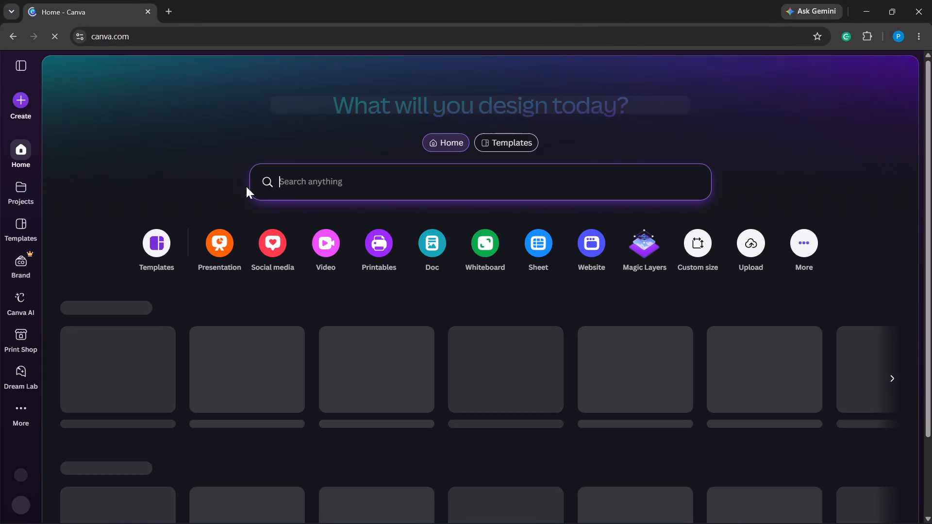
{"action": "scroll", "coordinate": [194, 390], "scroll_direction": "down", "scroll_amount": 3}
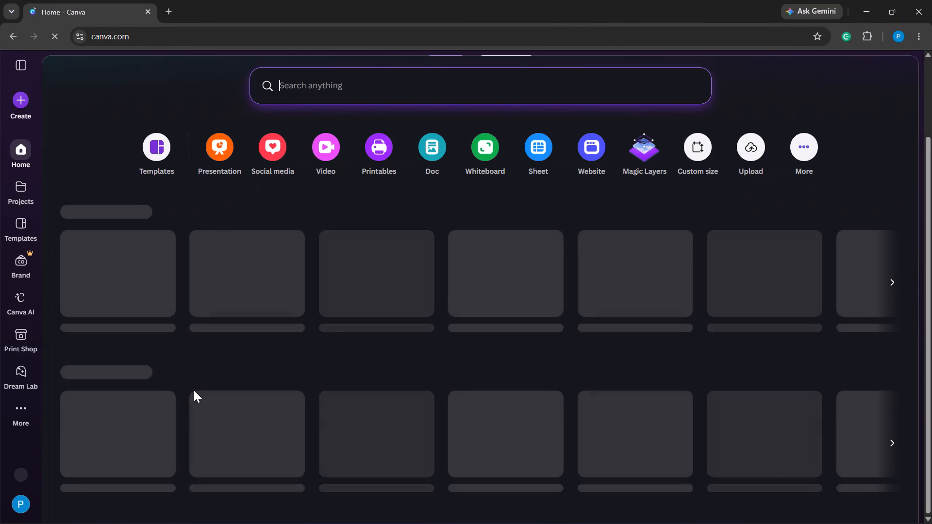
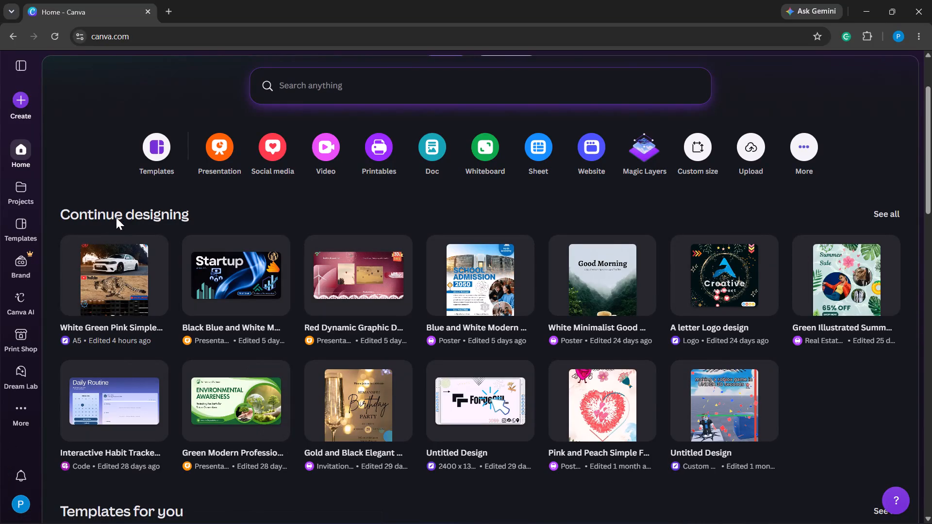
Open the recent A5 design "White Green Pink Simple…" from the Continue designing section for editing.
{"action": "double_click", "coordinate": [104, 255]}
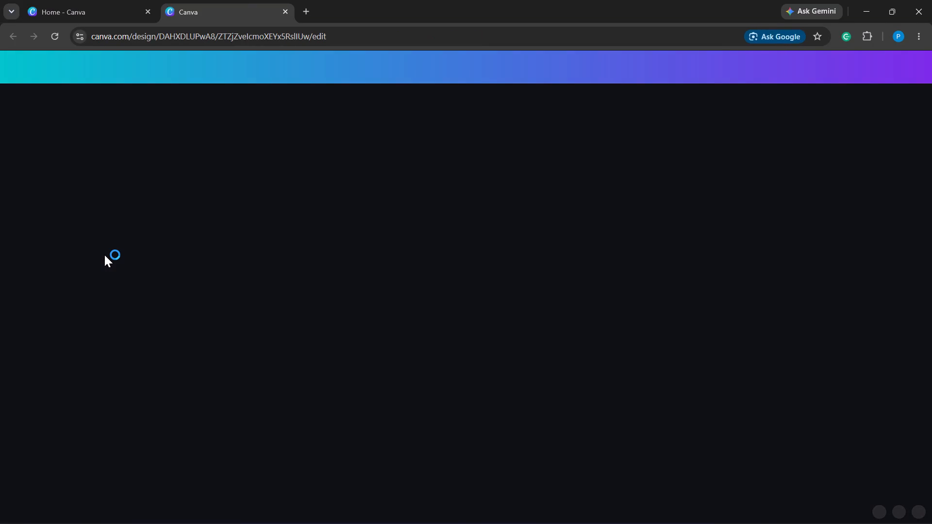
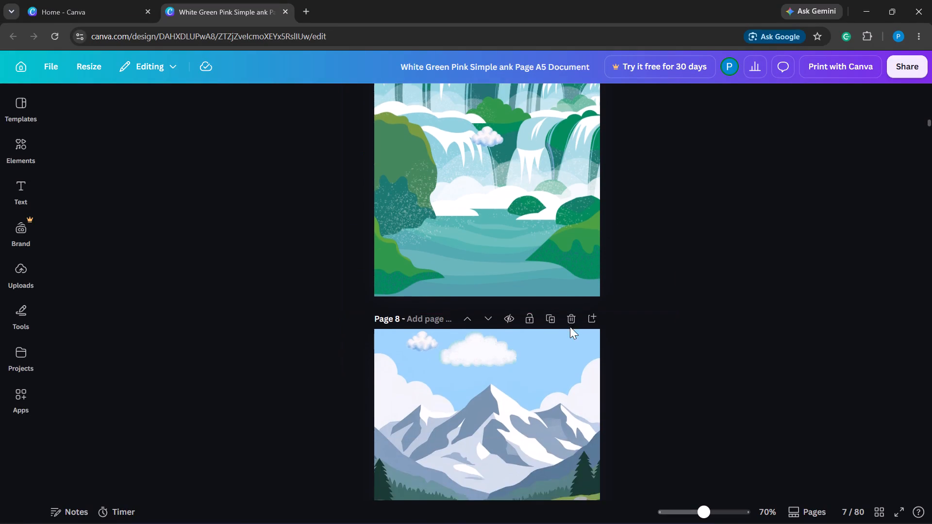
Look through the design's existing pages down to the last one, page 80, with the Elements library open.
{"action": "scroll", "coordinate": [570, 327], "scroll_direction": "down", "scroll_amount": 4}
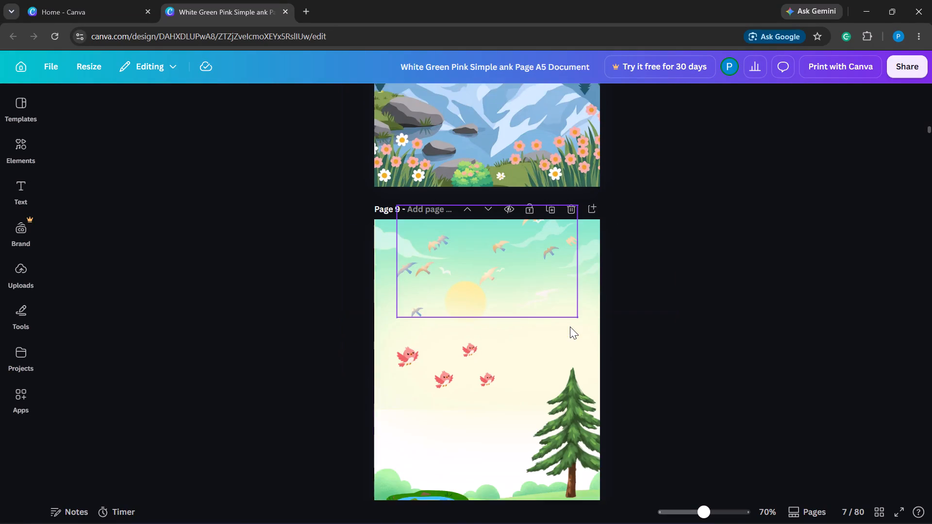
{"action": "scroll", "coordinate": [570, 327], "scroll_direction": "up", "scroll_amount": 2}
{"action": "scroll", "coordinate": [570, 327], "scroll_direction": "down", "scroll_amount": 4}
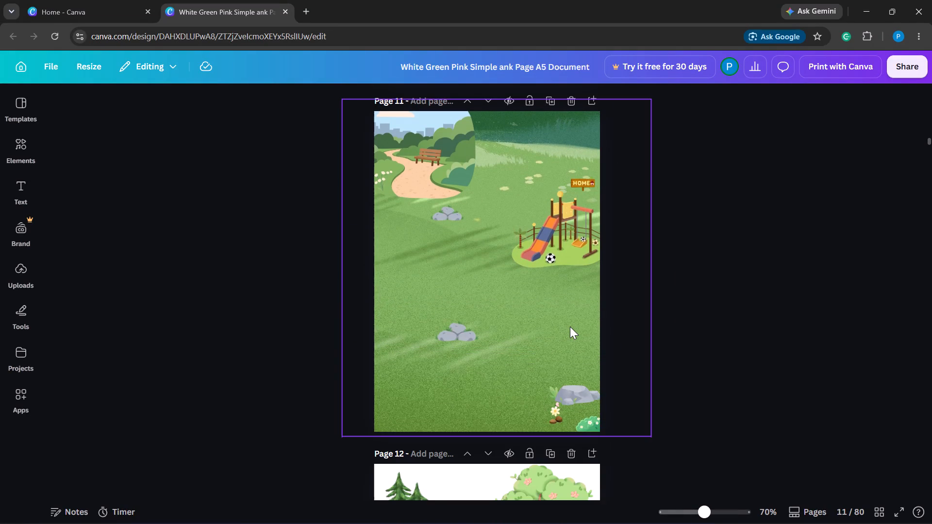
{"action": "left_click", "coordinate": [16, 159]}
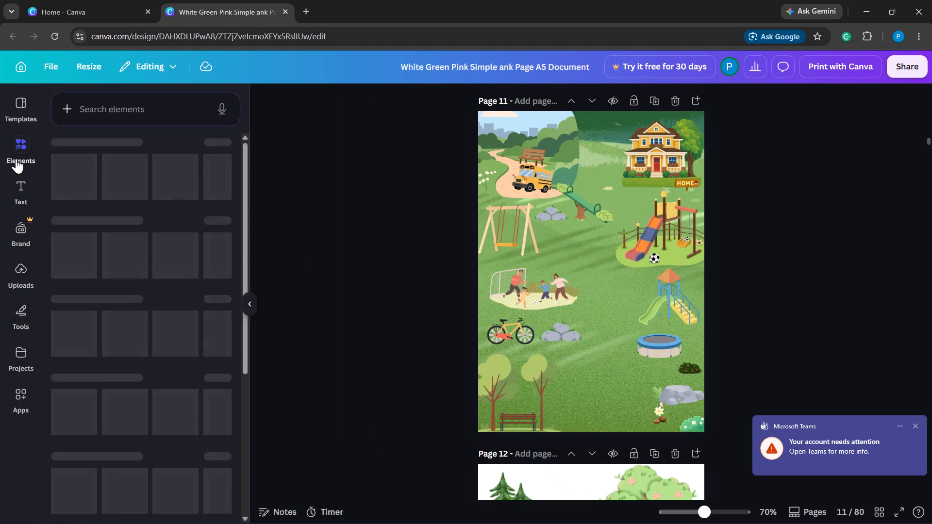
{"action": "left_click", "coordinate": [917, 426]}
{"action": "scroll", "coordinate": [640, 348], "scroll_direction": "down", "scroll_amount": 4}
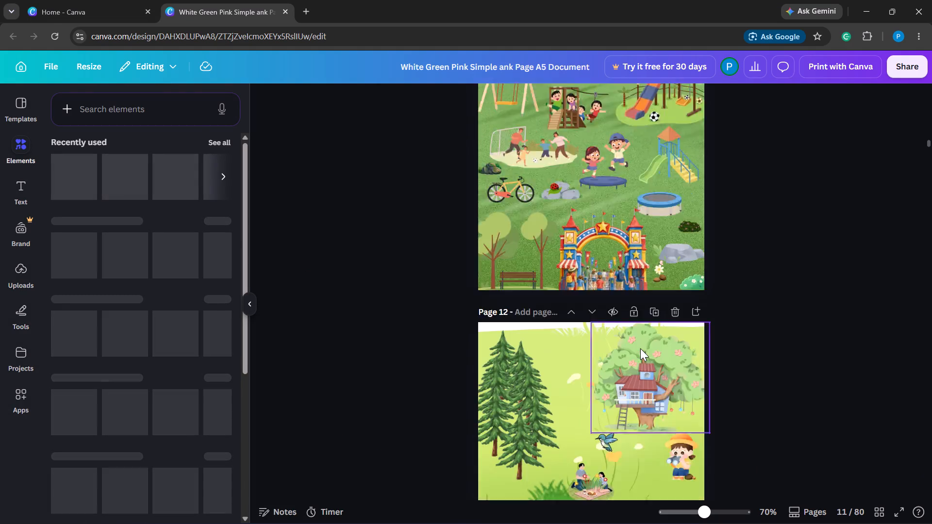
{"action": "scroll", "coordinate": [640, 348], "scroll_direction": "down", "scroll_amount": 5}
{"action": "scroll", "coordinate": [640, 348], "scroll_direction": "down", "scroll_amount": 16}
{"action": "scroll", "coordinate": [640, 348], "scroll_direction": "down", "scroll_amount": 5}
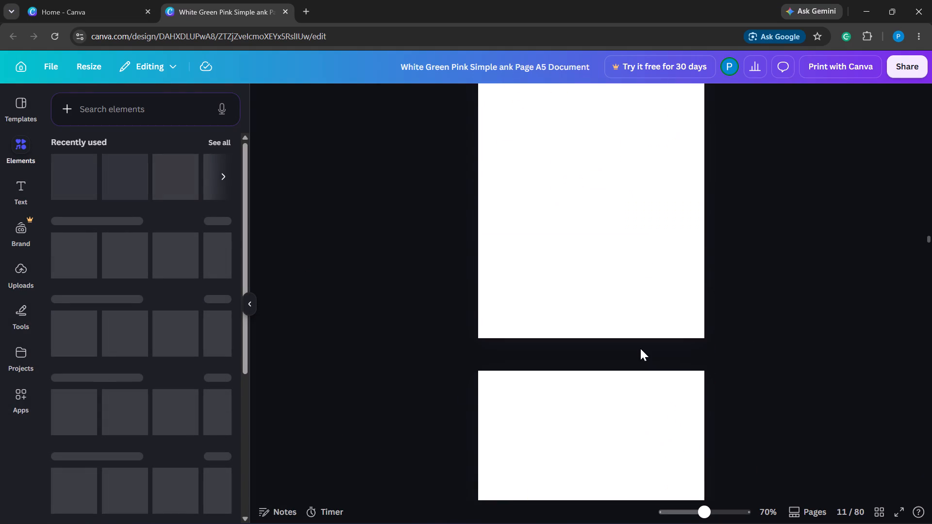
{"action": "scroll", "coordinate": [640, 348], "scroll_direction": "down", "scroll_amount": 7}
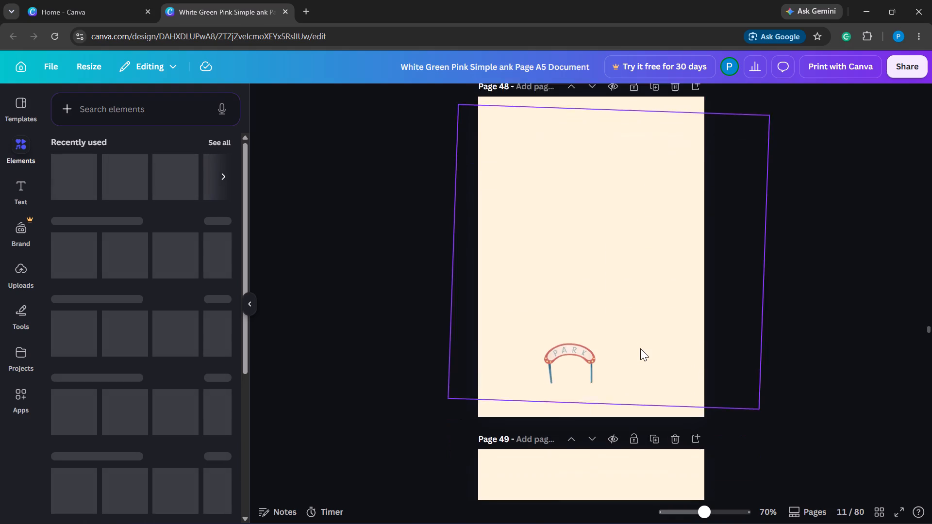
{"action": "scroll", "coordinate": [640, 348], "scroll_direction": "down", "scroll_amount": 18}
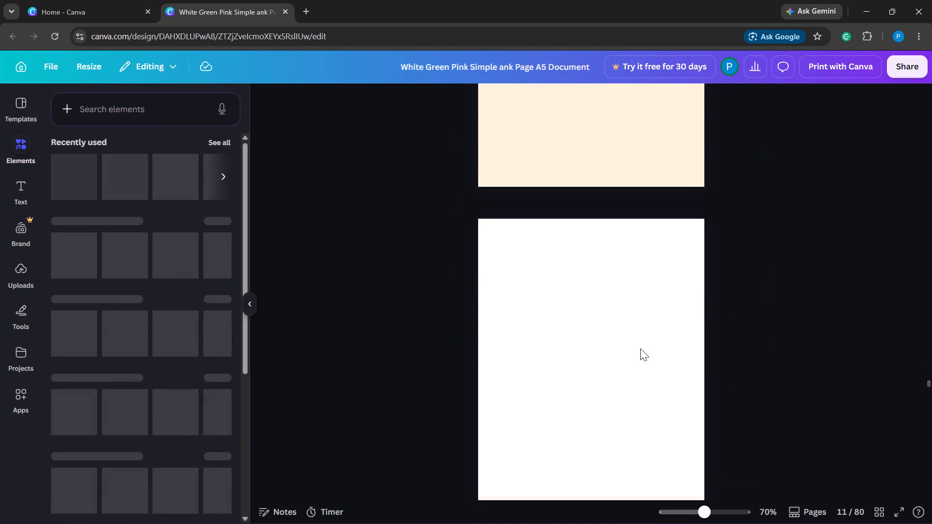
{"action": "scroll", "coordinate": [640, 348], "scroll_direction": "down", "scroll_amount": 13}
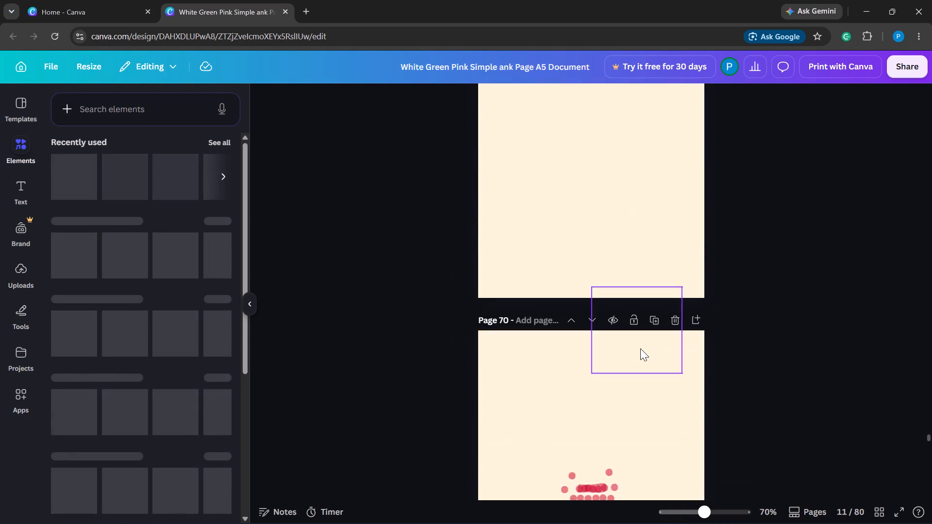
{"action": "scroll", "coordinate": [640, 348], "scroll_direction": "down", "scroll_amount": 12}
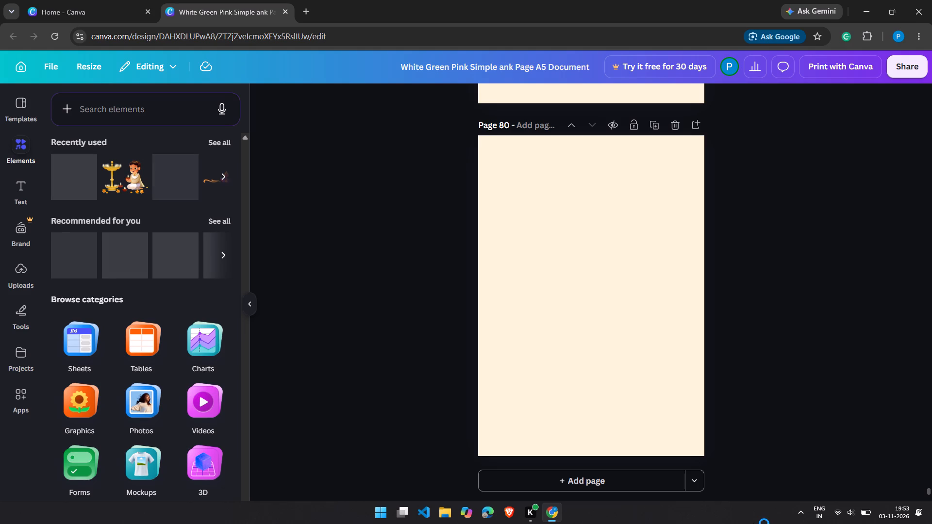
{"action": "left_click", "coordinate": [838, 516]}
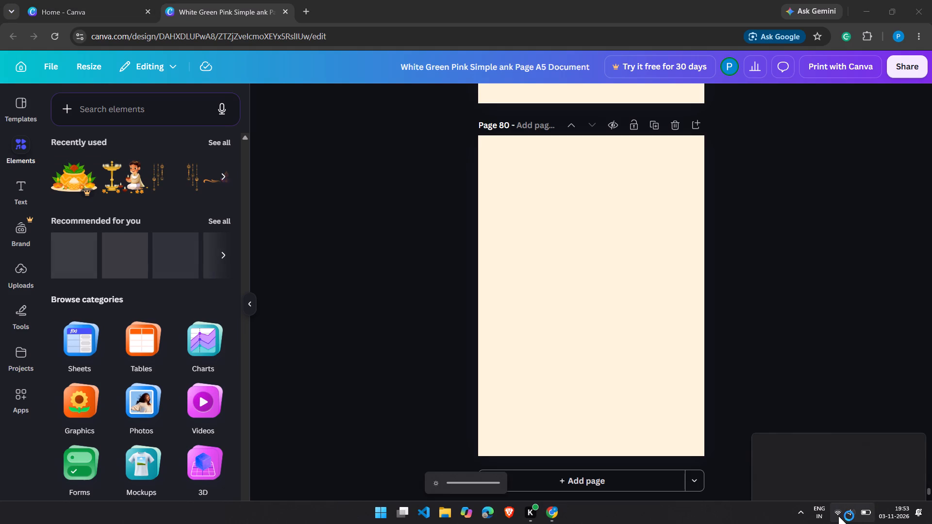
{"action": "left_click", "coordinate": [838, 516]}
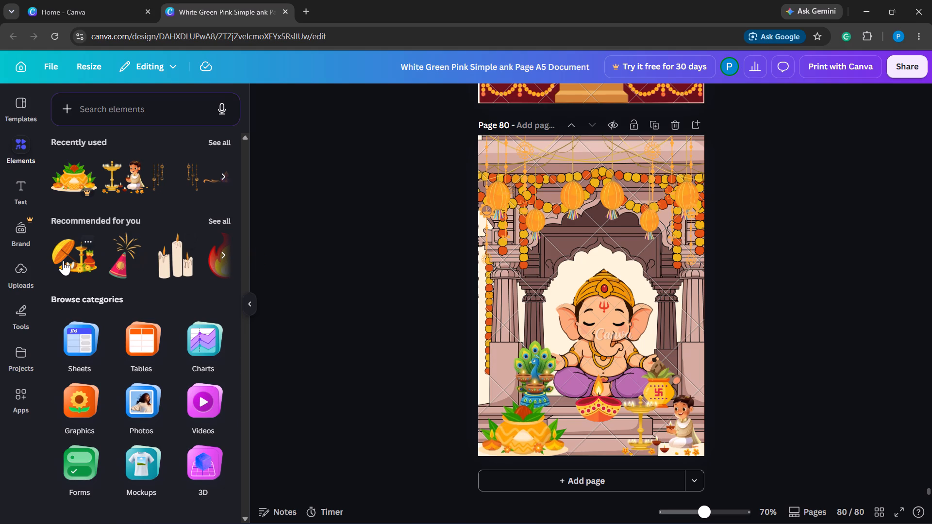
Add the recommended diya-on-floral-rangoli graphic to page 80, shrink it and place it at the bottom centre below the red diya.
{"action": "left_click", "coordinate": [215, 217]}
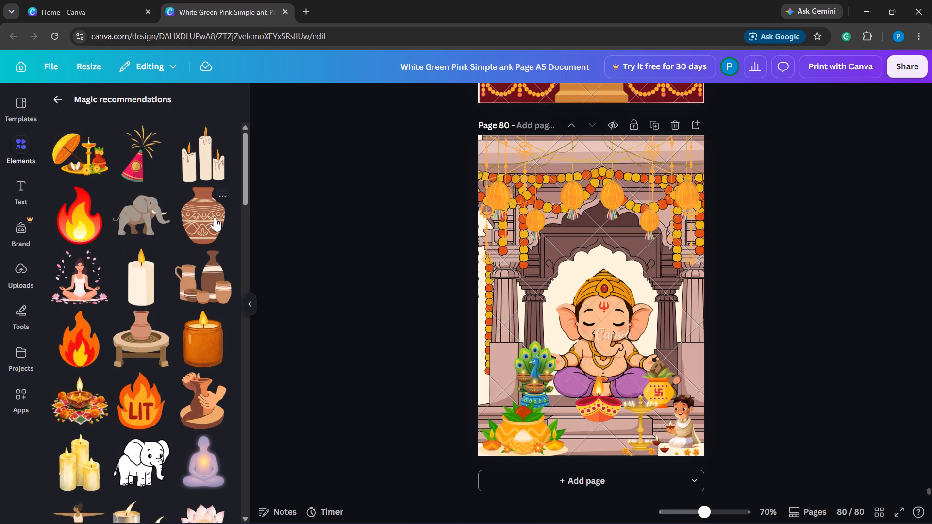
{"action": "scroll", "coordinate": [137, 306], "scroll_direction": "down", "scroll_amount": 2}
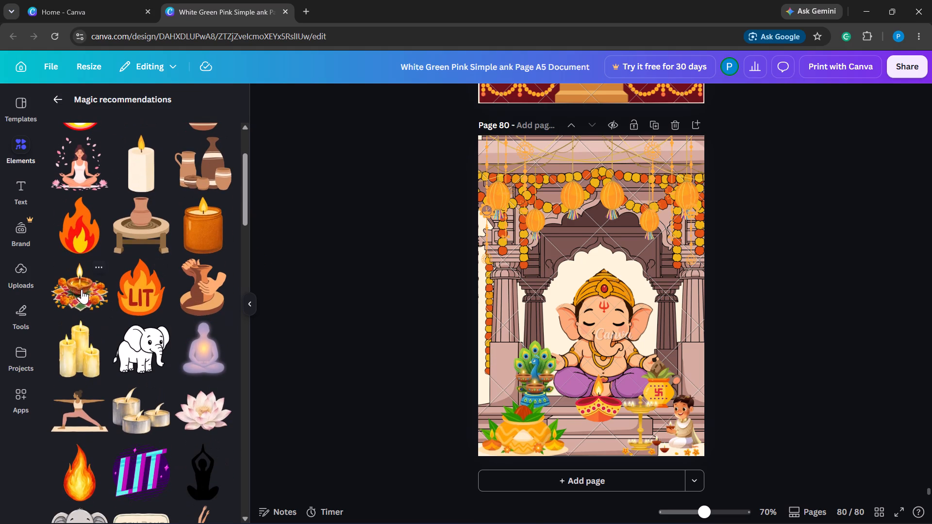
{"action": "left_click", "coordinate": [82, 289]}
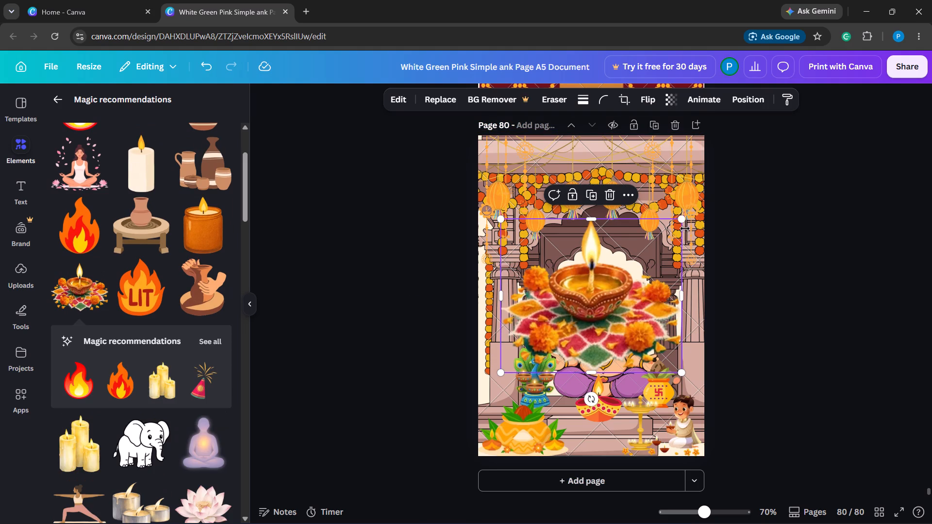
{"action": "left_click_drag", "start_coordinate": [684, 217], "coordinate": [650, 261]}
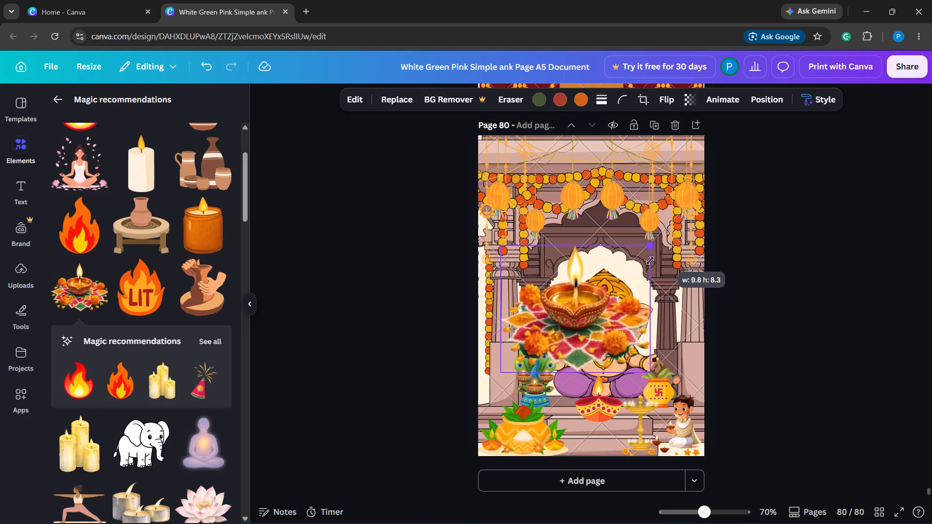
{"action": "left_click_drag", "start_coordinate": [650, 261], "coordinate": [562, 333]}
{"action": "left_click_drag", "start_coordinate": [528, 350], "coordinate": [593, 423]}
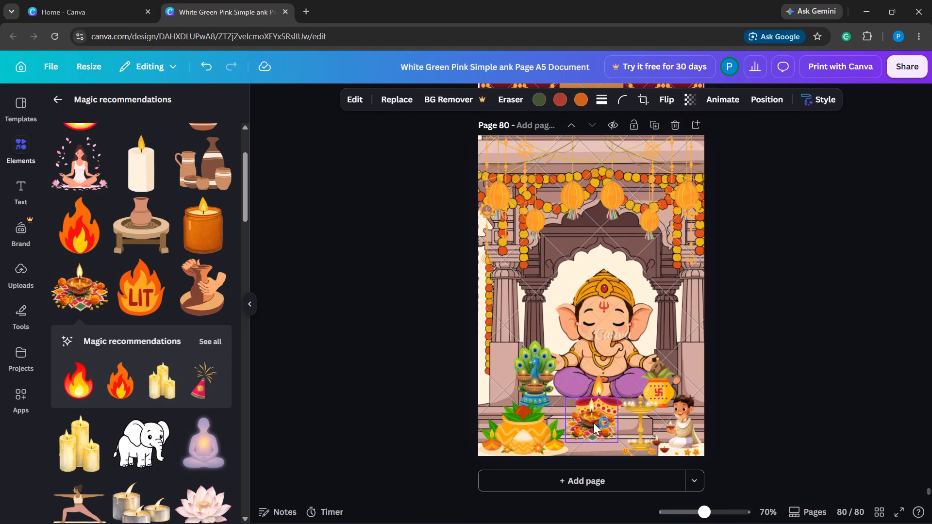
{"action": "left_click_drag", "start_coordinate": [593, 423], "coordinate": [599, 439]}
{"action": "left_click", "coordinate": [805, 384]}
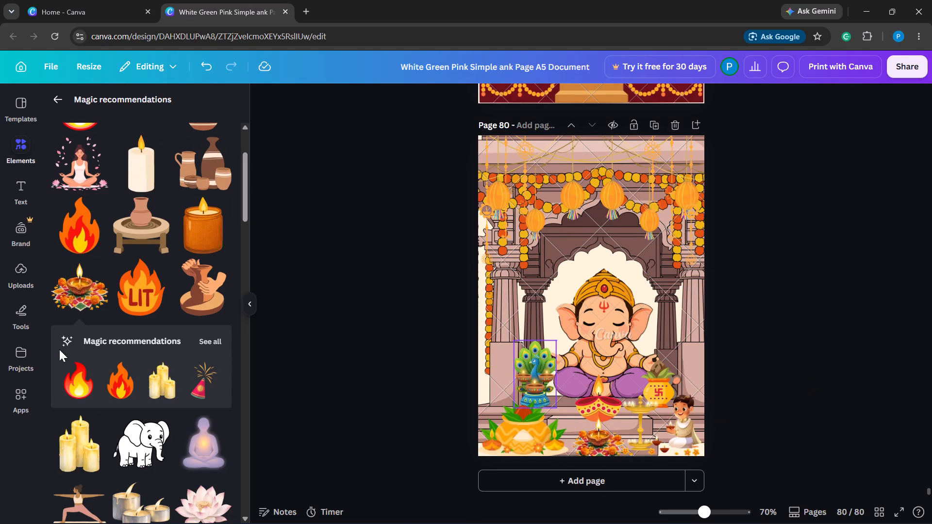
Browse all the recommendations related to the rangoli diya and add a new page after page 80.
{"action": "scroll", "coordinate": [59, 349], "scroll_direction": "down", "scroll_amount": 2}
{"action": "left_click", "coordinate": [213, 200]}
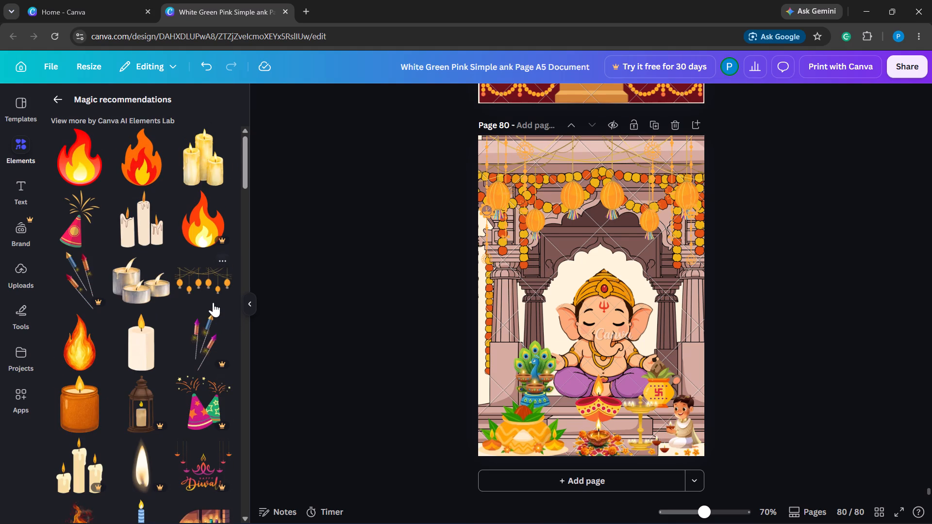
{"action": "scroll", "coordinate": [213, 302], "scroll_direction": "down", "scroll_amount": 4}
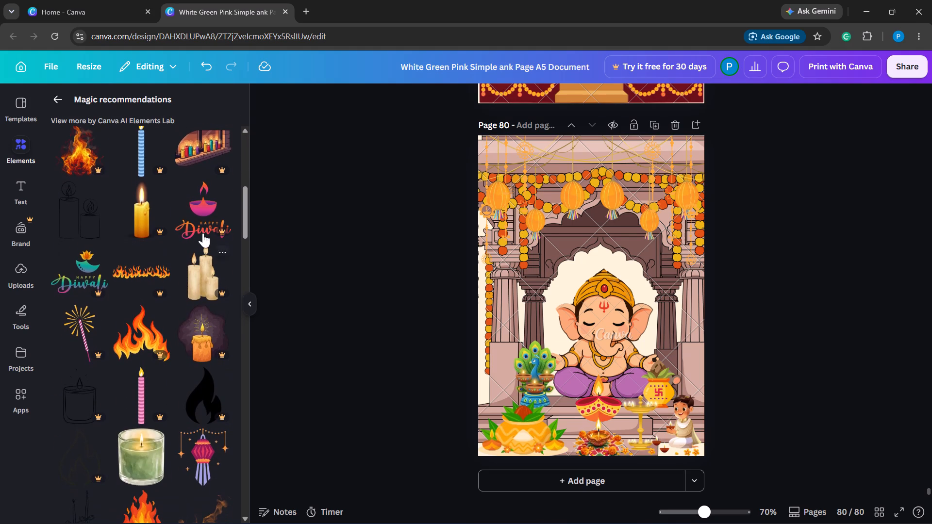
{"action": "scroll", "coordinate": [191, 340], "scroll_direction": "down", "scroll_amount": 6}
{"action": "left_click", "coordinate": [535, 484]}
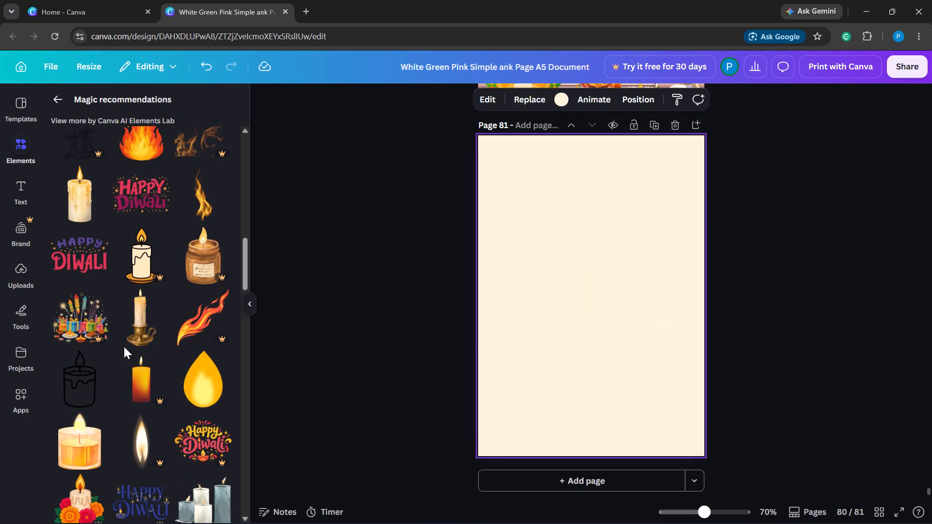
Add the Diwali gifts-and-fireworks graphic to page 81, shrink it and place it in the page's bottom-left corner.
{"action": "scroll", "coordinate": [124, 346], "scroll_direction": "up", "scroll_amount": 4}
{"action": "scroll", "coordinate": [124, 346], "scroll_direction": "down", "scroll_amount": 3}
{"action": "left_click", "coordinate": [77, 419]}
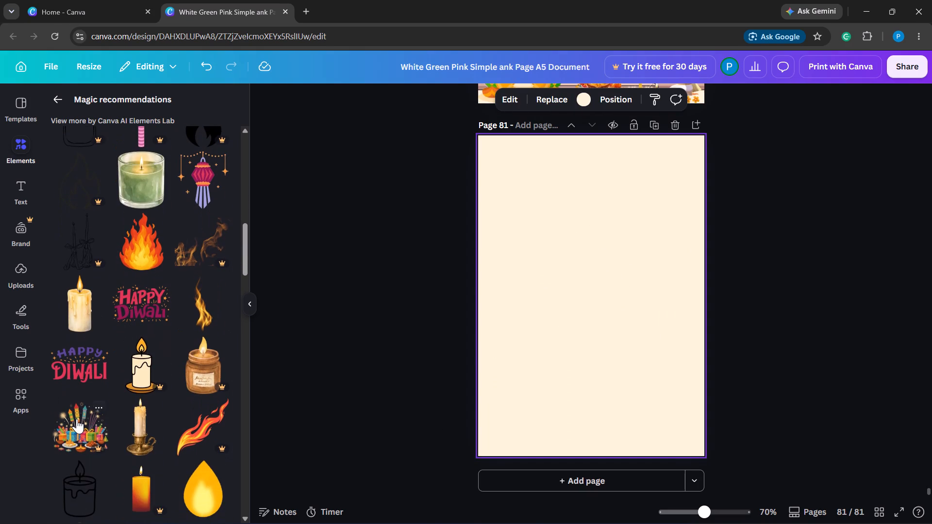
{"action": "left_click_drag", "start_coordinate": [545, 303], "coordinate": [519, 387]}
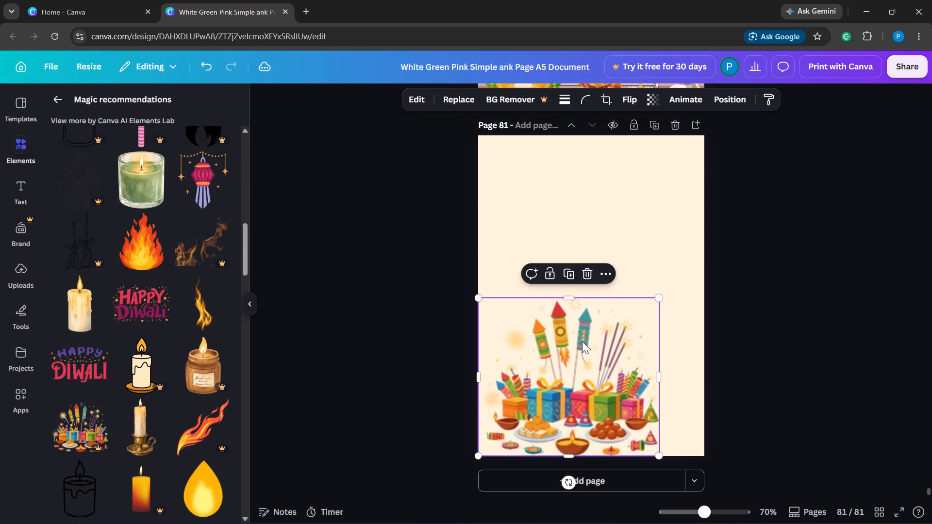
{"action": "left_click_drag", "start_coordinate": [660, 299], "coordinate": [549, 369]}
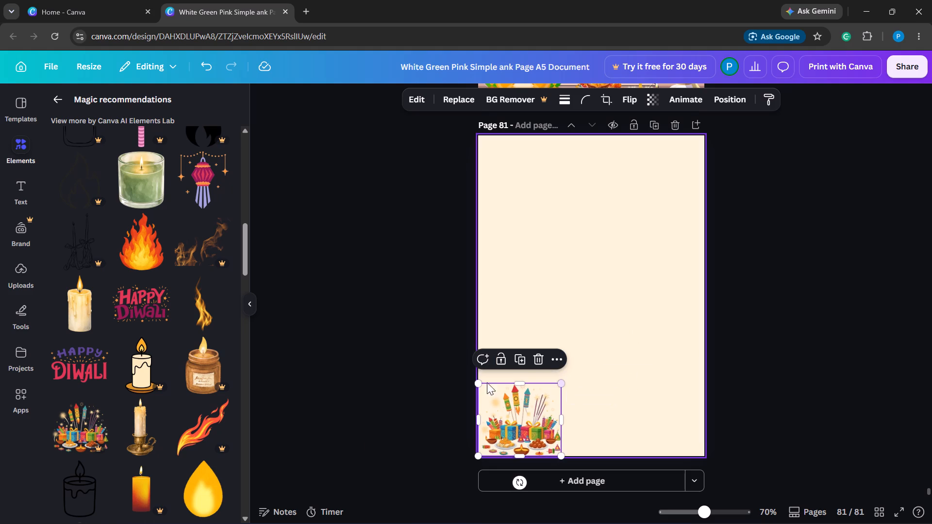
{"action": "left_click", "coordinate": [367, 442]}
From all recommendations related to the fireworks graphic, add the red lotus diya, shrink it and place it beside the fireworks at the page's bottom edge.
{"action": "scroll", "coordinate": [165, 427], "scroll_direction": "down", "scroll_amount": 2}
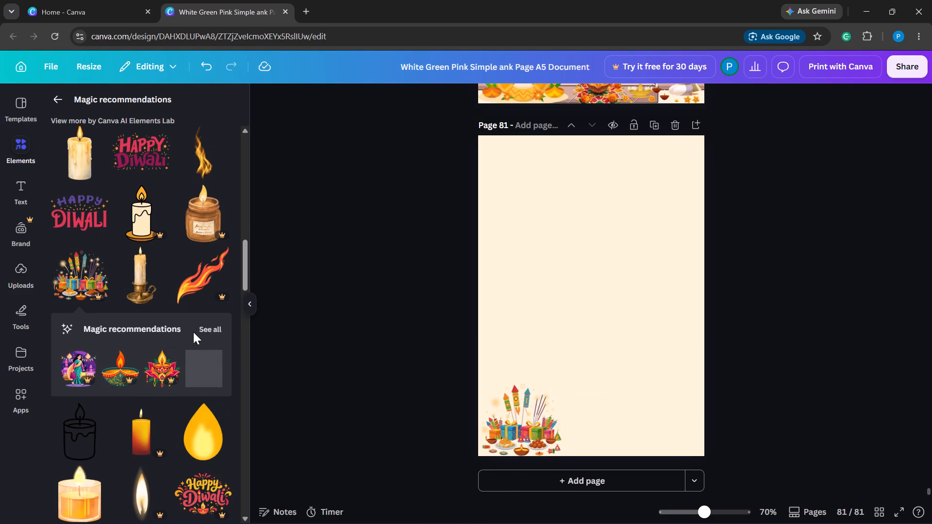
{"action": "left_click", "coordinate": [208, 324]}
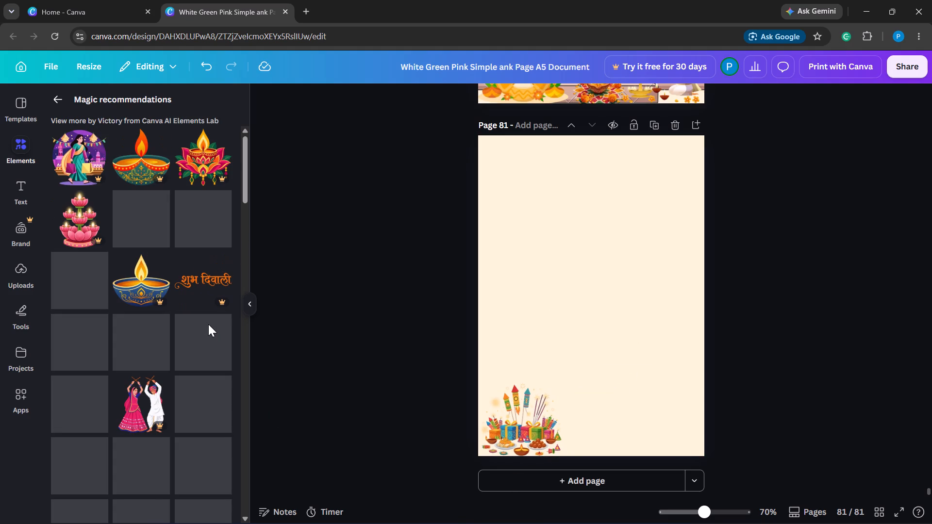
{"action": "left_click", "coordinate": [202, 170]}
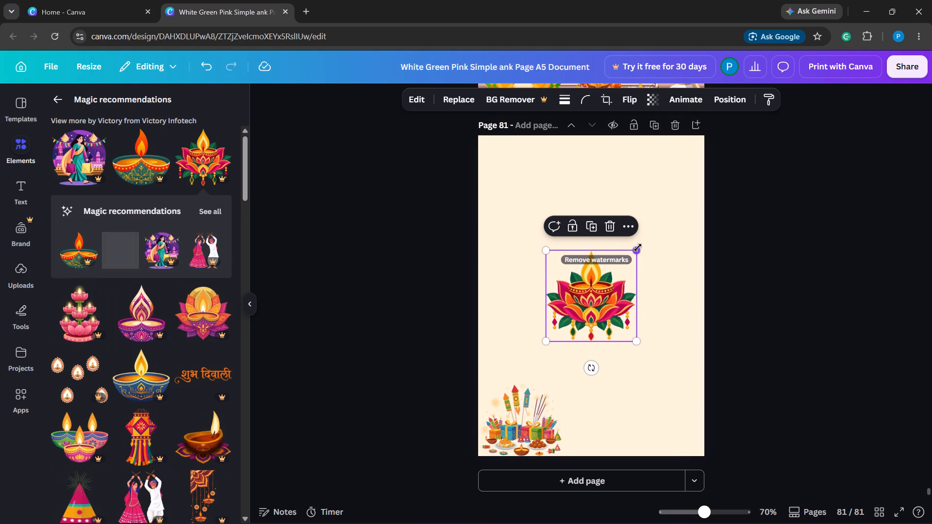
{"action": "left_click_drag", "start_coordinate": [638, 247], "coordinate": [621, 278]}
{"action": "left_click_drag", "start_coordinate": [599, 303], "coordinate": [621, 420]}
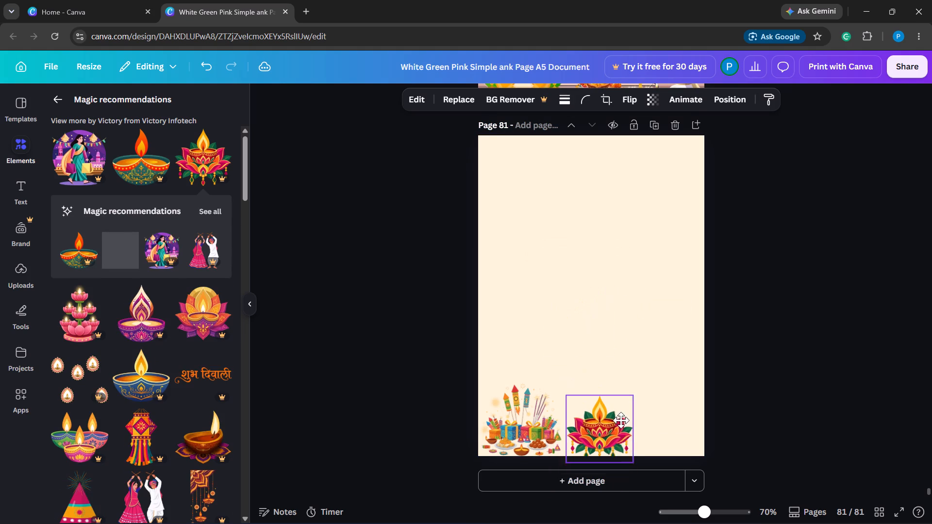
{"action": "left_click_drag", "start_coordinate": [621, 420], "coordinate": [621, 418]}
Add the tiered pink lotus lamp, shrink it to about 4.3 by 6.2 and place it in page 81's bottom-right corner.
{"action": "scroll", "coordinate": [122, 308], "scroll_direction": "down", "scroll_amount": 1}
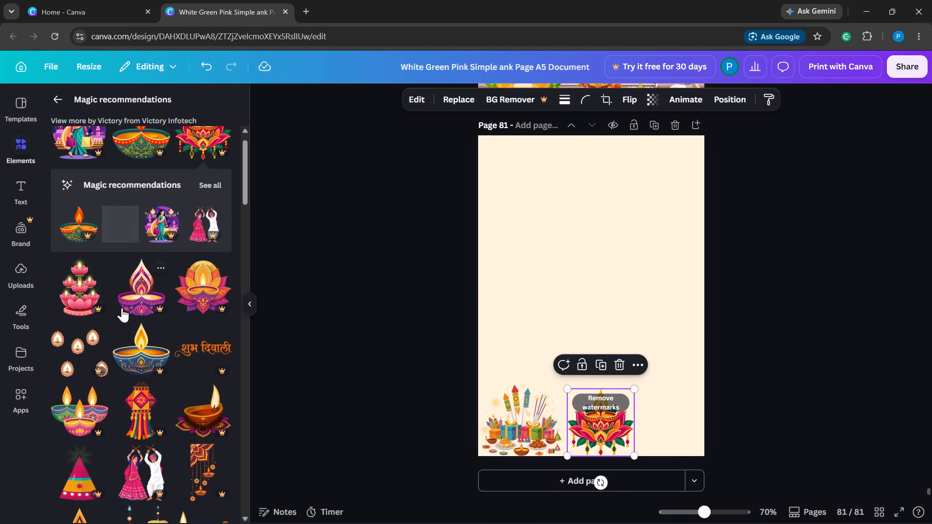
{"action": "scroll", "coordinate": [122, 308], "scroll_direction": "down", "scroll_amount": 1}
{"action": "left_click", "coordinate": [77, 289]}
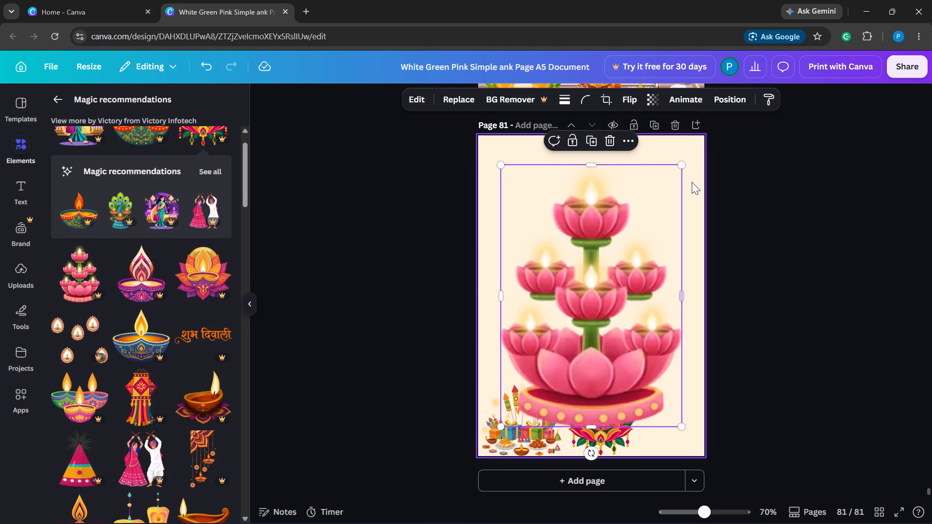
{"action": "left_click_drag", "start_coordinate": [681, 160], "coordinate": [576, 335]}
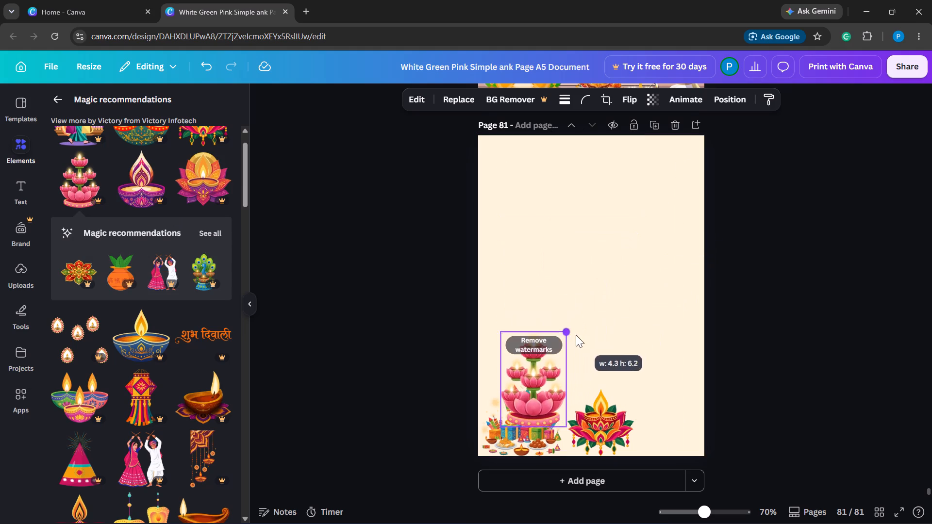
{"action": "left_click_drag", "start_coordinate": [532, 359], "coordinate": [661, 390]}
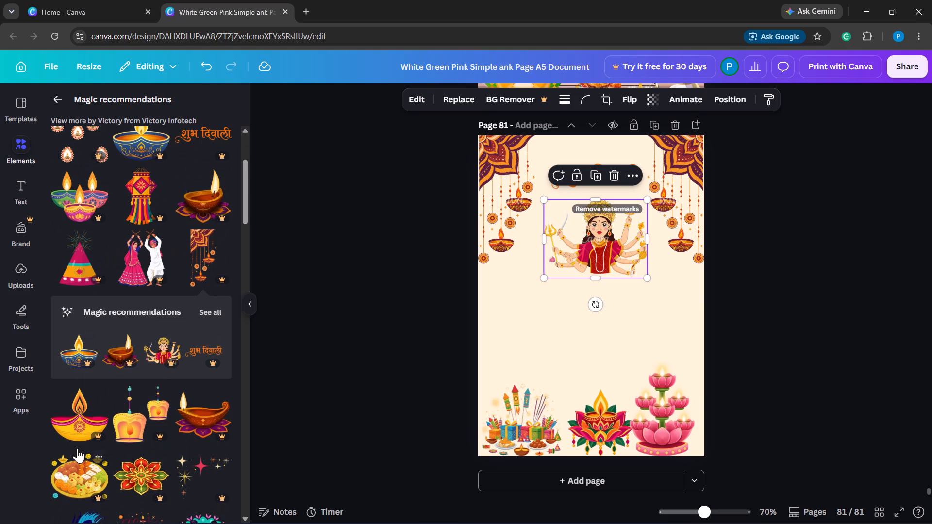
{"action": "scroll", "coordinate": [68, 240], "scroll_direction": "up", "scroll_amount": 1}
{"action": "double_click", "coordinate": [76, 236]}
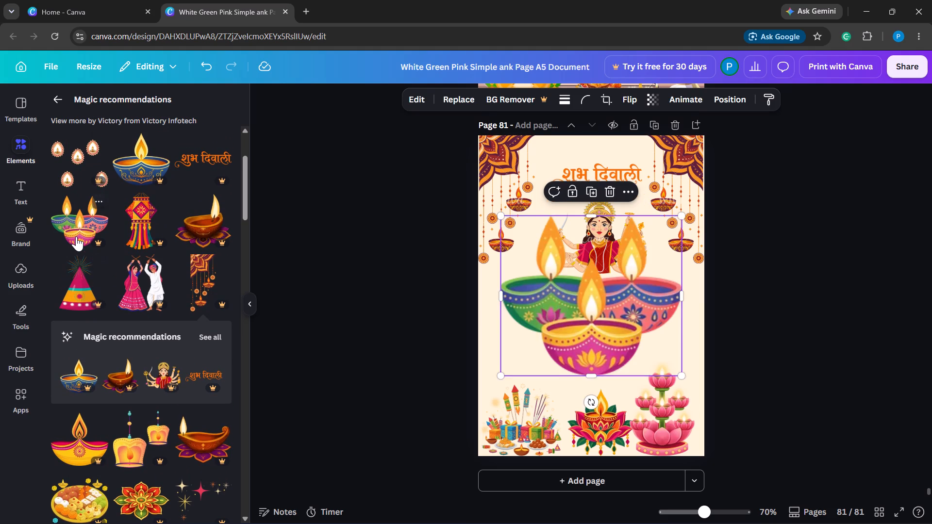
{"action": "key", "text": "ctrl+z"}
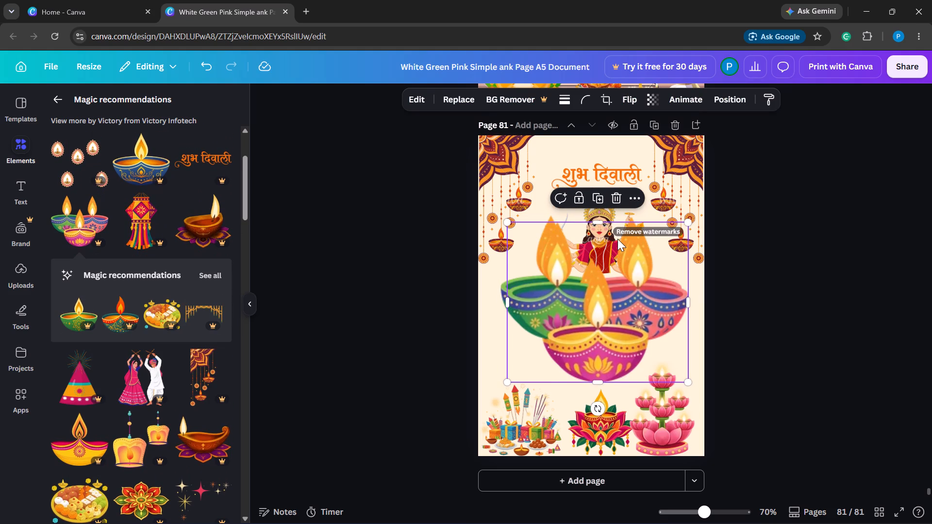
{"action": "left_click_drag", "start_coordinate": [635, 278], "coordinate": [682, 213]}
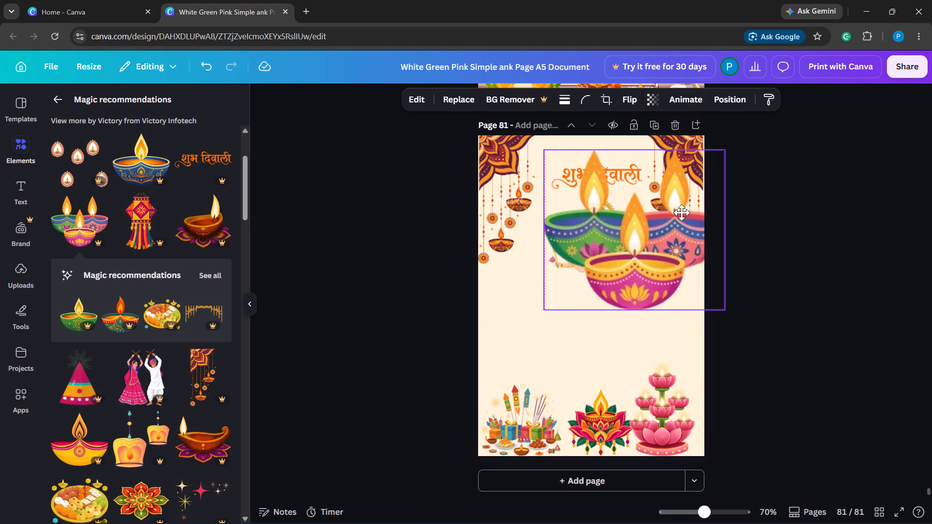
{"action": "left_click_drag", "start_coordinate": [682, 213], "coordinate": [613, 317]}
{"action": "left_click_drag", "start_coordinate": [661, 251], "coordinate": [549, 361]}
{"action": "left_click_drag", "start_coordinate": [514, 395], "coordinate": [580, 373]}
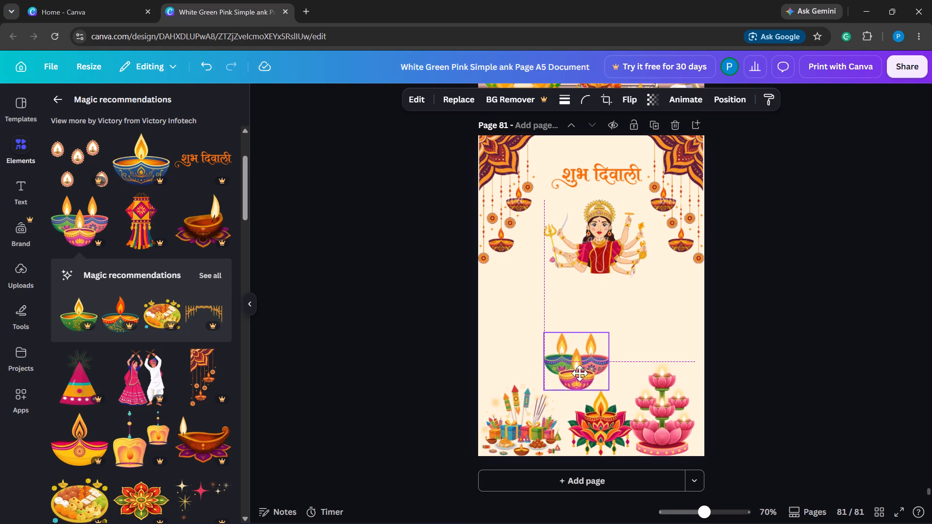
{"action": "left_click_drag", "start_coordinate": [580, 373], "coordinate": [598, 374]}
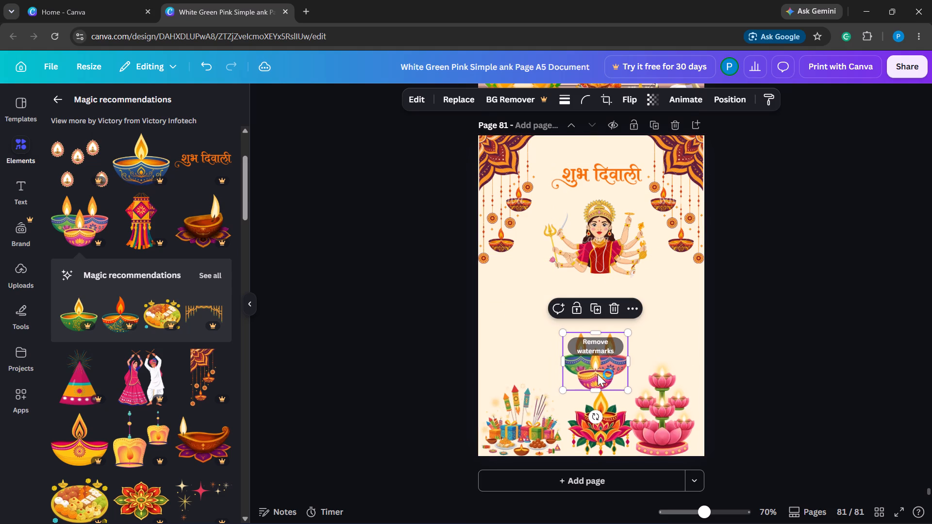
{"action": "left_click_drag", "start_coordinate": [628, 331], "coordinate": [621, 344]}
{"action": "left_click_drag", "start_coordinate": [599, 360], "coordinate": [627, 387]}
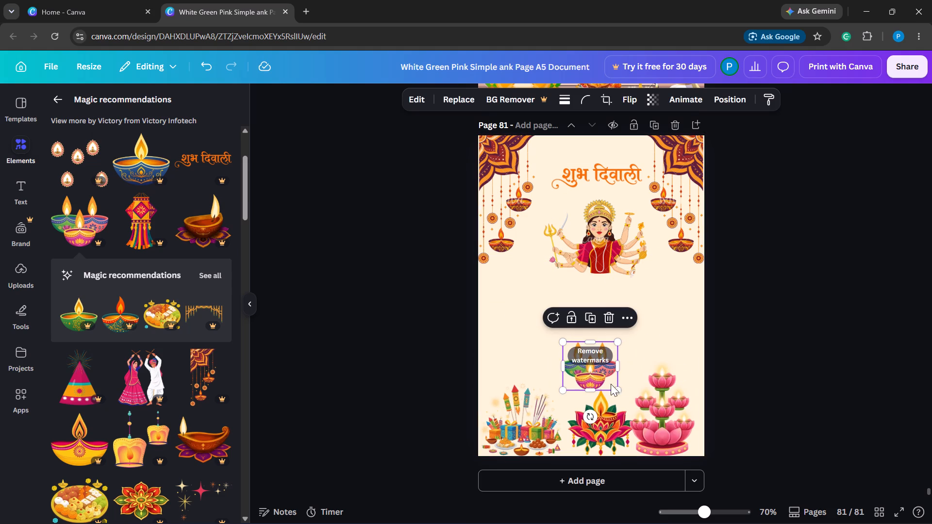
{"action": "left_click_drag", "start_coordinate": [604, 380], "coordinate": [579, 387]}
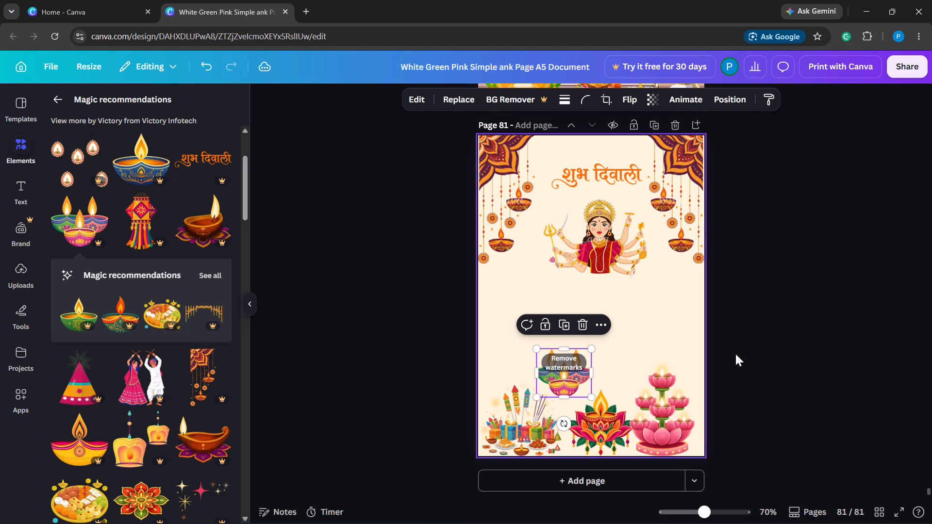
{"action": "left_click", "coordinate": [735, 354]}
Add the hanging marigold garland and place it at the page's top edge between the two corner decorations.
{"action": "left_click", "coordinate": [196, 304]}
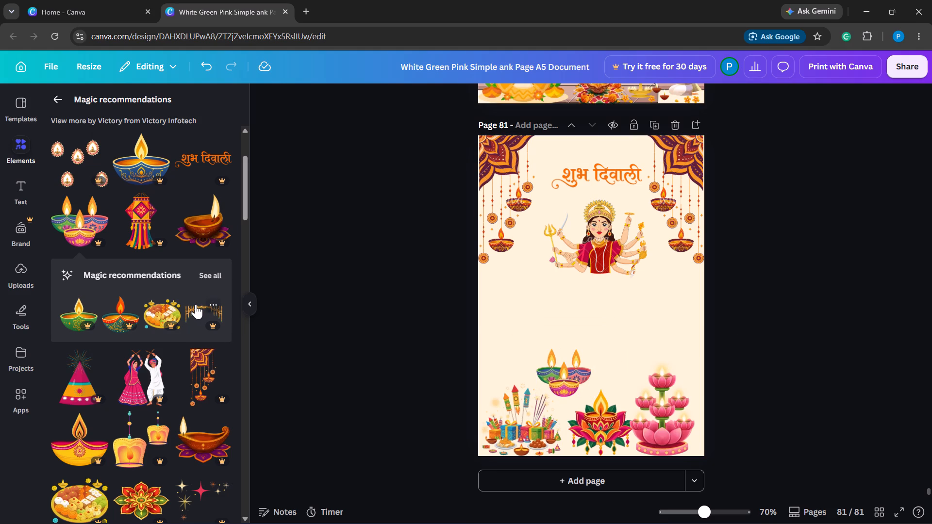
{"action": "left_click_drag", "start_coordinate": [603, 282], "coordinate": [595, 148]}
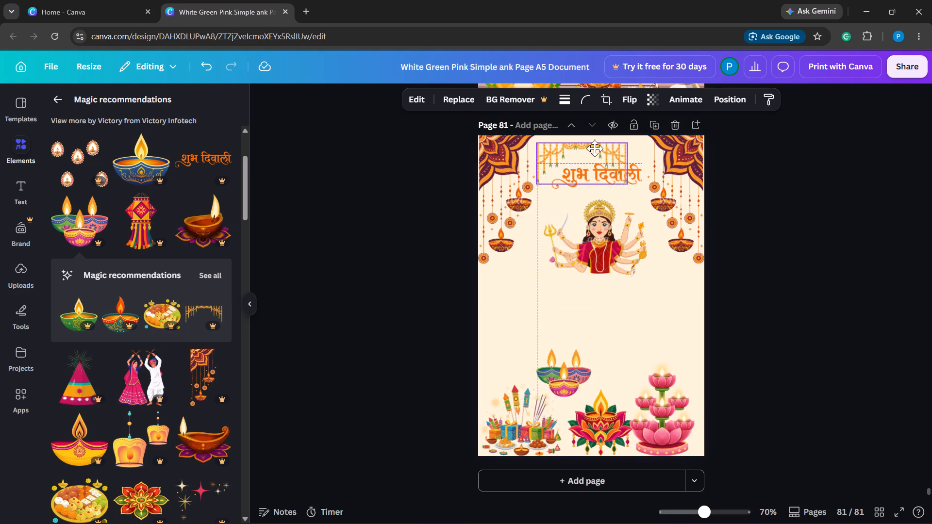
{"action": "left_click_drag", "start_coordinate": [595, 148], "coordinate": [599, 147]}
{"action": "left_click", "coordinate": [843, 226]}
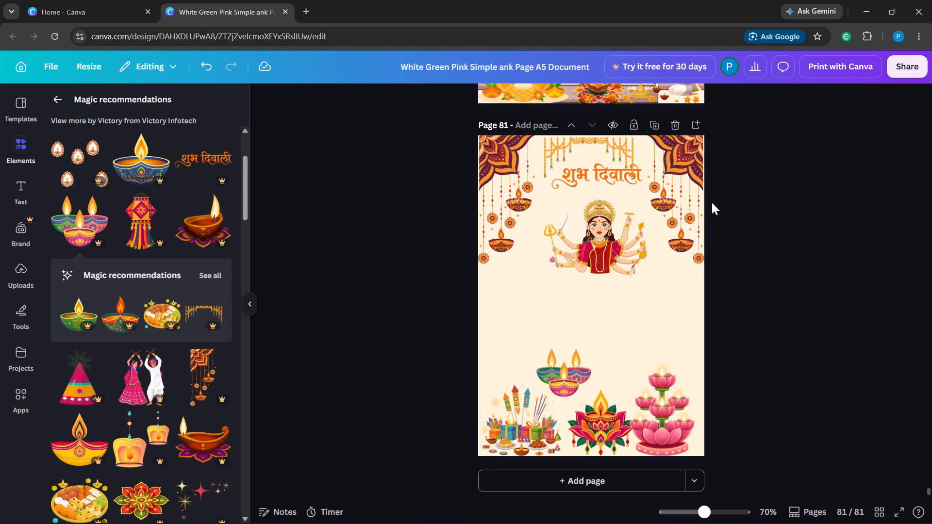
Nudge the "शुभ दिवाली" lettering aside, enlarge the garland slightly and refit it along the top edge between the corner decorations.
{"action": "left_click_drag", "start_coordinate": [611, 184], "coordinate": [600, 188]}
{"action": "left_click_drag", "start_coordinate": [616, 155], "coordinate": [634, 154]}
{"action": "left_click_drag", "start_coordinate": [563, 136], "coordinate": [556, 137]}
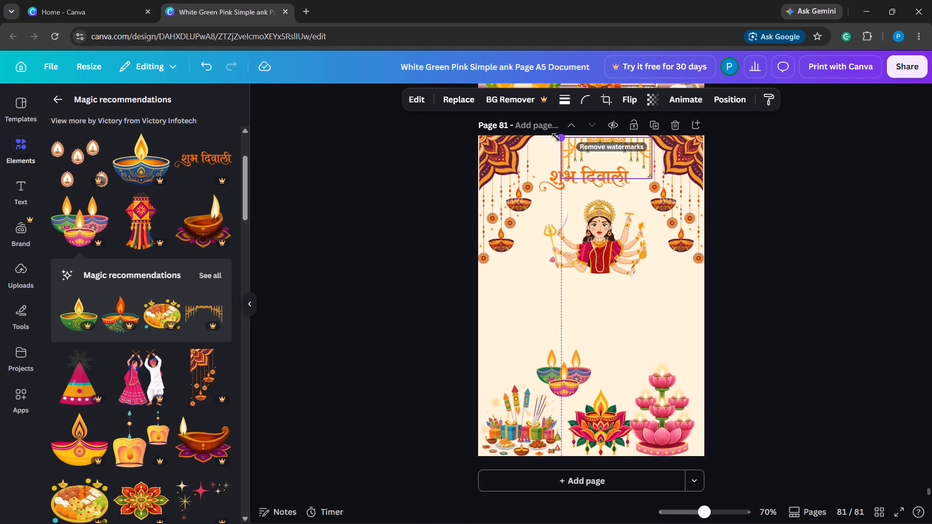
{"action": "left_click_drag", "start_coordinate": [556, 137], "coordinate": [536, 142]}
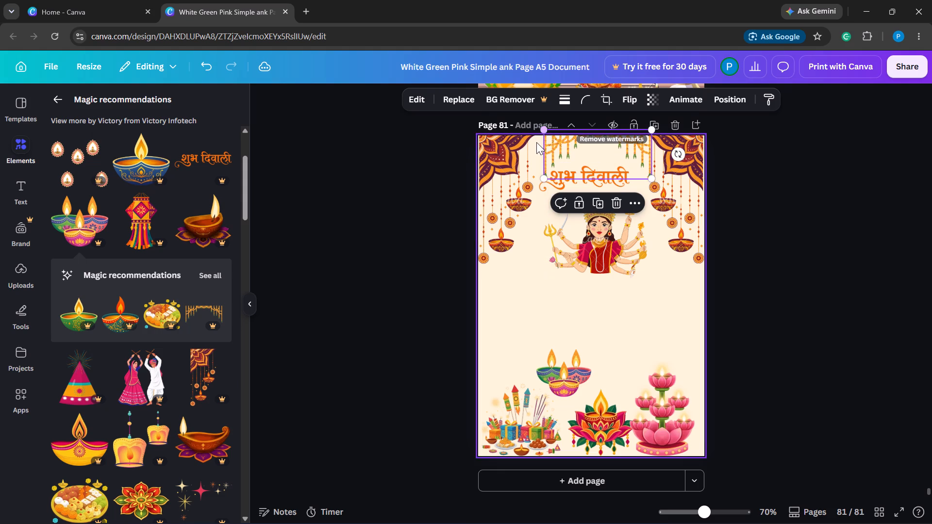
{"action": "left_click_drag", "start_coordinate": [554, 145], "coordinate": [551, 155]}
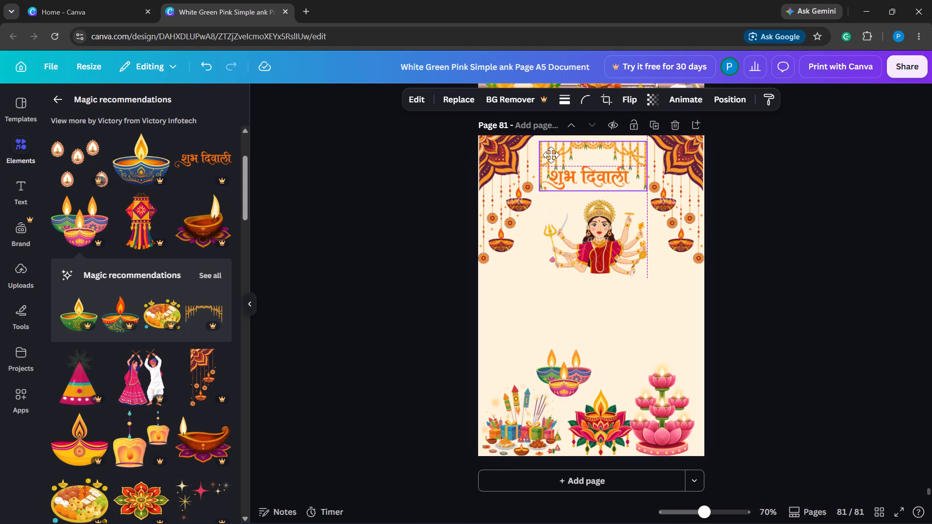
{"action": "left_click_drag", "start_coordinate": [551, 155], "coordinate": [551, 150]}
{"action": "left_click", "coordinate": [729, 227]}
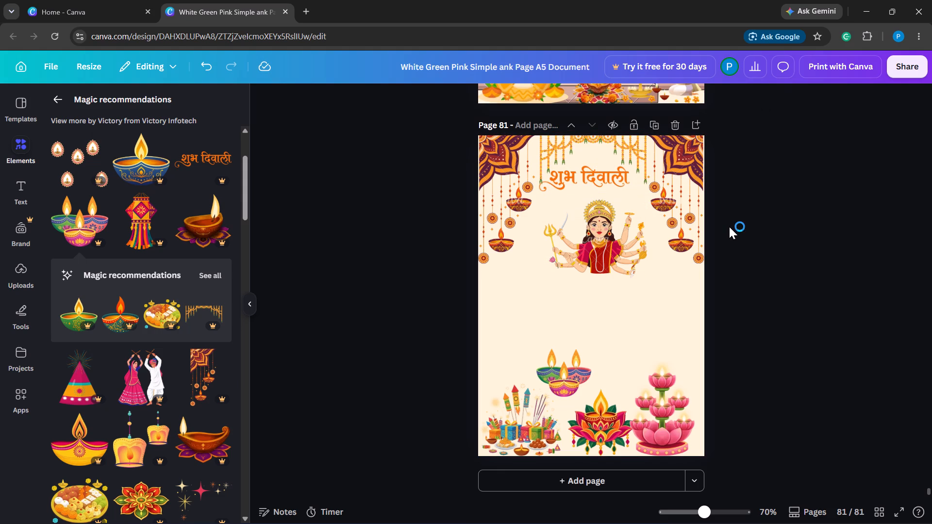
Realign the "शुभ दिवाली" lettering so it sits centred beneath the garland.
{"action": "left_click", "coordinate": [596, 190]}
{"action": "left_click_drag", "start_coordinate": [596, 190], "coordinate": [605, 190]}
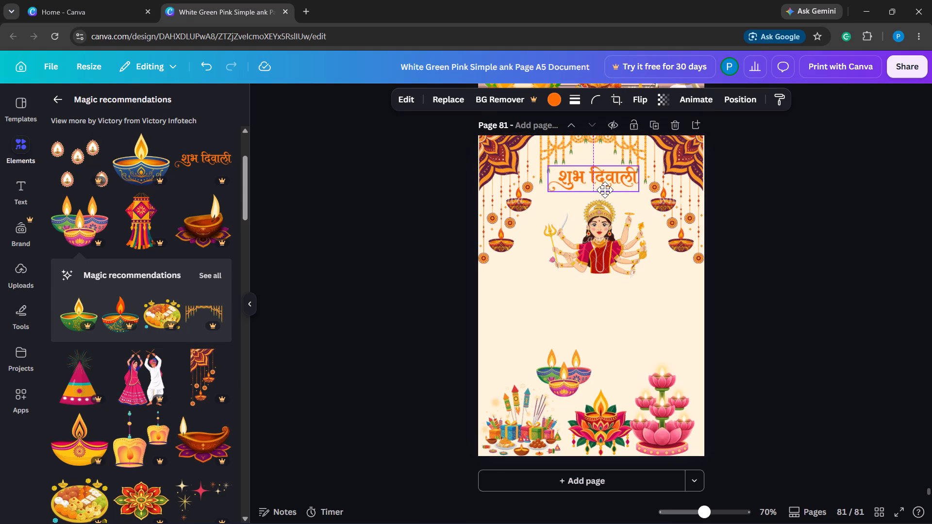
{"action": "left_click_drag", "start_coordinate": [605, 190], "coordinate": [603, 190]}
{"action": "left_click", "coordinate": [716, 232]}
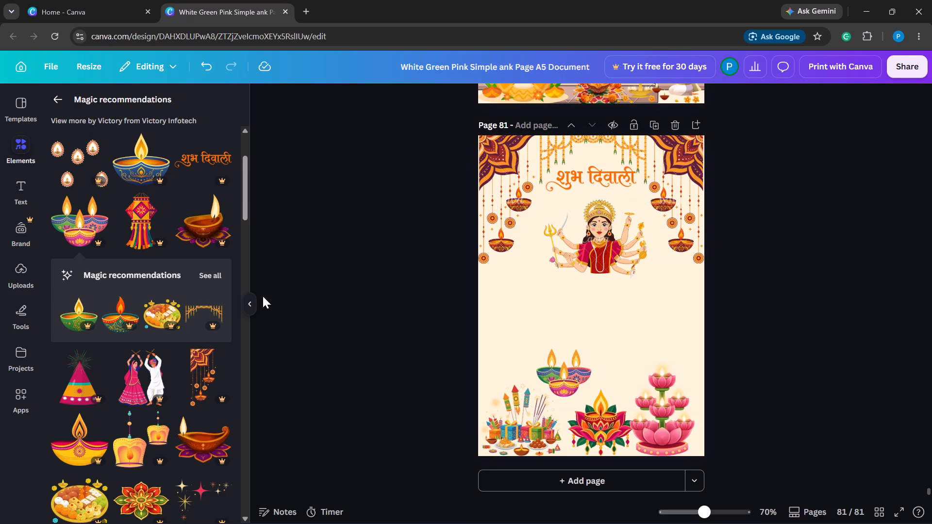
Add the dark red "Happy Diwali" lettering graphic, shrink it and place it on the left side of the page beside the goddess.
{"action": "scroll", "coordinate": [186, 382], "scroll_direction": "down", "scroll_amount": 3}
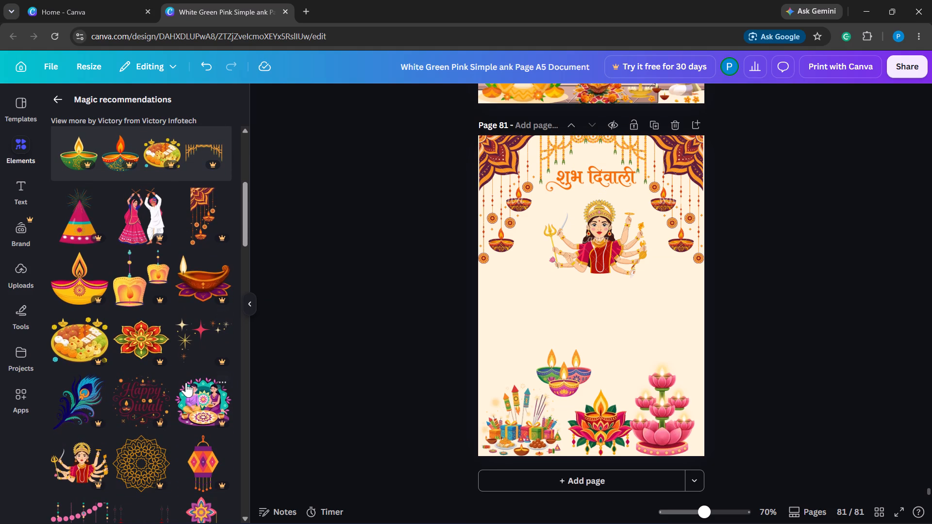
{"action": "scroll", "coordinate": [131, 409], "scroll_direction": "down", "scroll_amount": 1}
{"action": "left_click", "coordinate": [134, 387]}
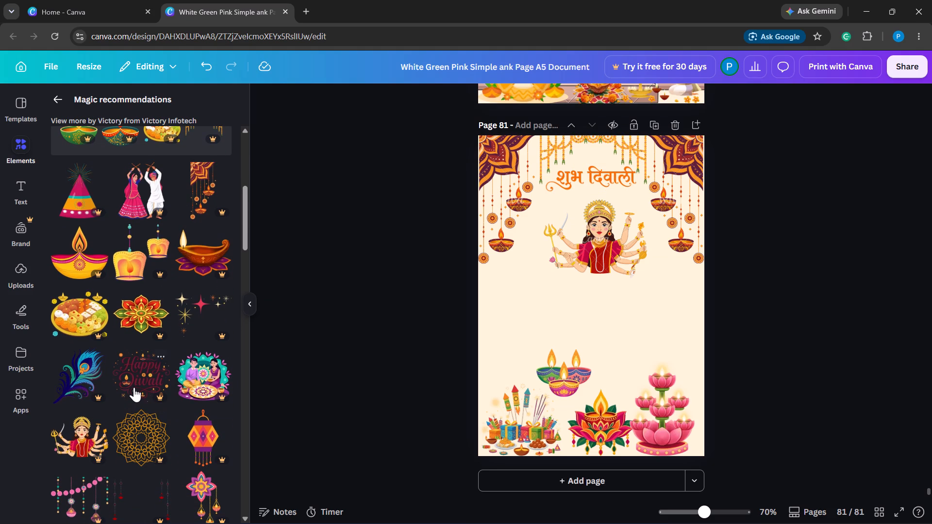
{"action": "left_click_drag", "start_coordinate": [680, 214], "coordinate": [603, 283]}
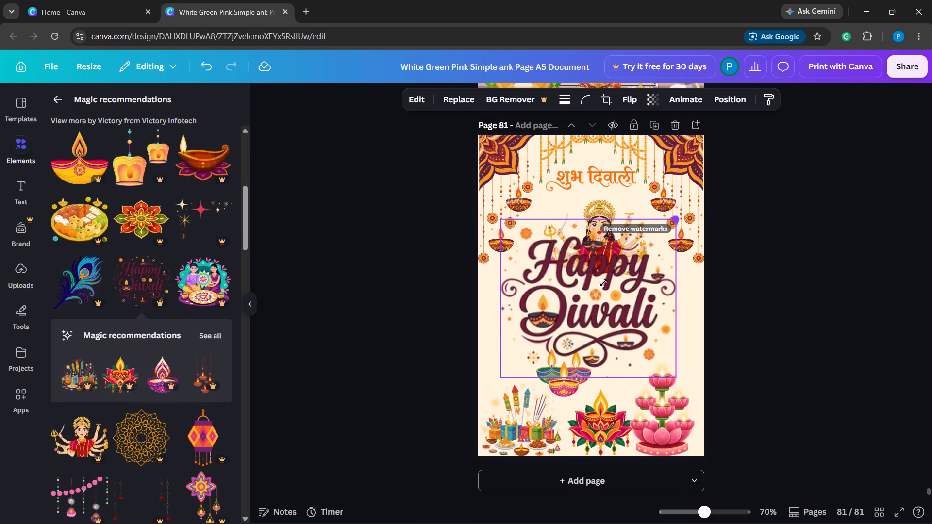
{"action": "left_click_drag", "start_coordinate": [603, 283], "coordinate": [587, 296]}
{"action": "left_click_drag", "start_coordinate": [553, 330], "coordinate": [537, 285]}
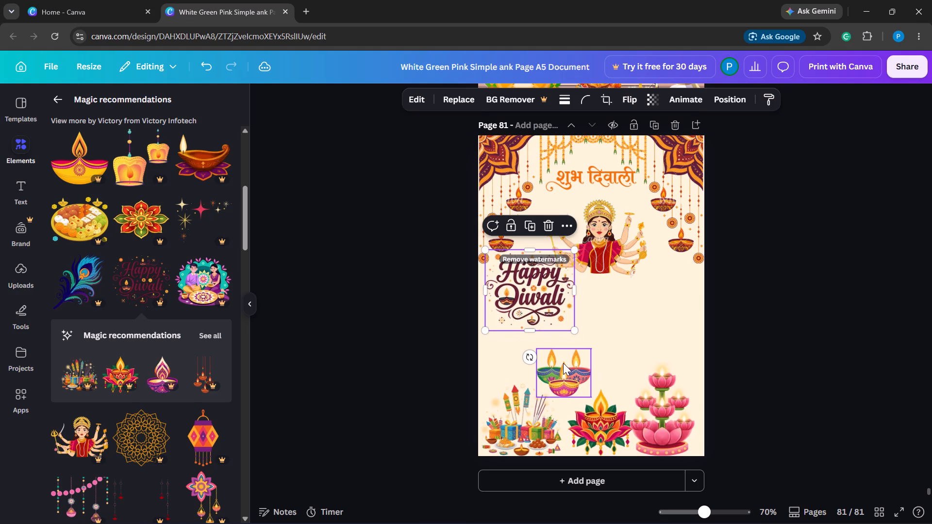
Tilt the "Happy Diwali" lettering counter-clockwise, shrink it further and place it under the left hanging diyas.
{"action": "left_click_drag", "start_coordinate": [532, 360], "coordinate": [598, 363]}
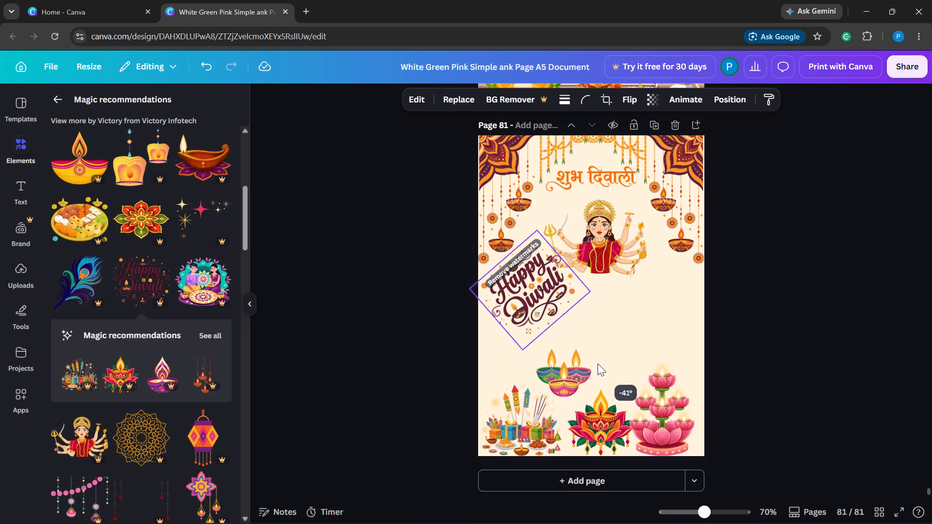
{"action": "left_click_drag", "start_coordinate": [537, 233], "coordinate": [538, 271]}
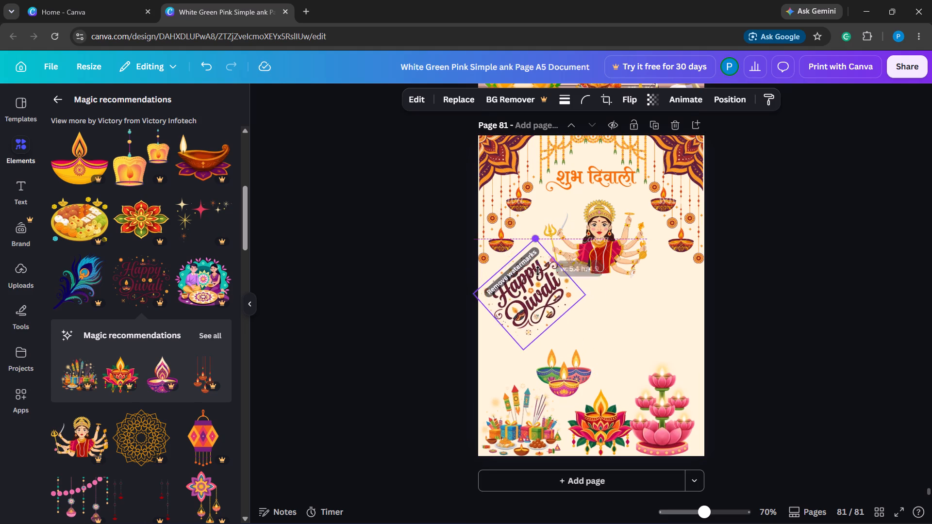
{"action": "left_click_drag", "start_coordinate": [538, 271], "coordinate": [538, 279]}
{"action": "left_click_drag", "start_coordinate": [532, 308], "coordinate": [532, 319]}
{"action": "left_click_drag", "start_coordinate": [532, 319], "coordinate": [519, 290]}
{"action": "left_click_drag", "start_coordinate": [549, 320], "coordinate": [542, 328]}
{"action": "left_click", "coordinate": [321, 342]}
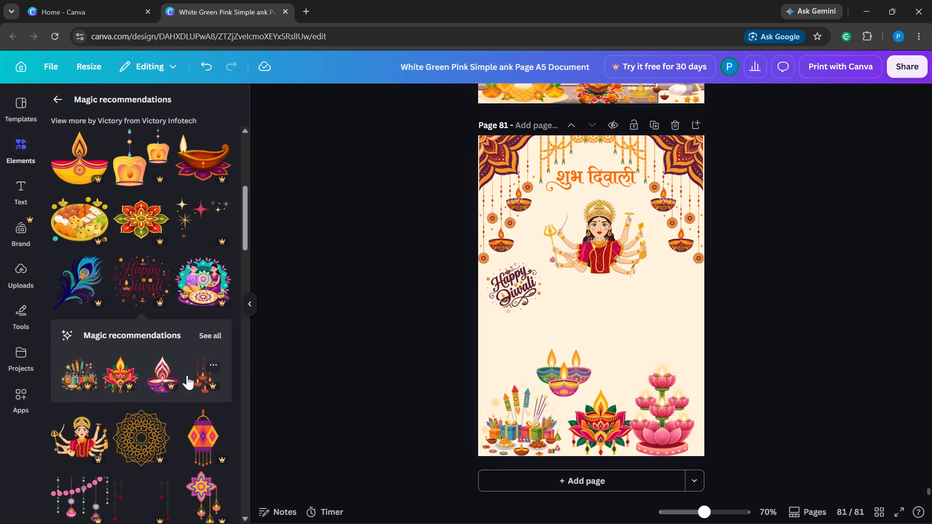
From the full set of recommendations, add the "शुभ लाभ" footprint lettering and park it over the hanging diyas on the page's right side.
{"action": "scroll", "coordinate": [187, 375], "scroll_direction": "down", "scroll_amount": 1}
{"action": "left_click", "coordinate": [209, 295]}
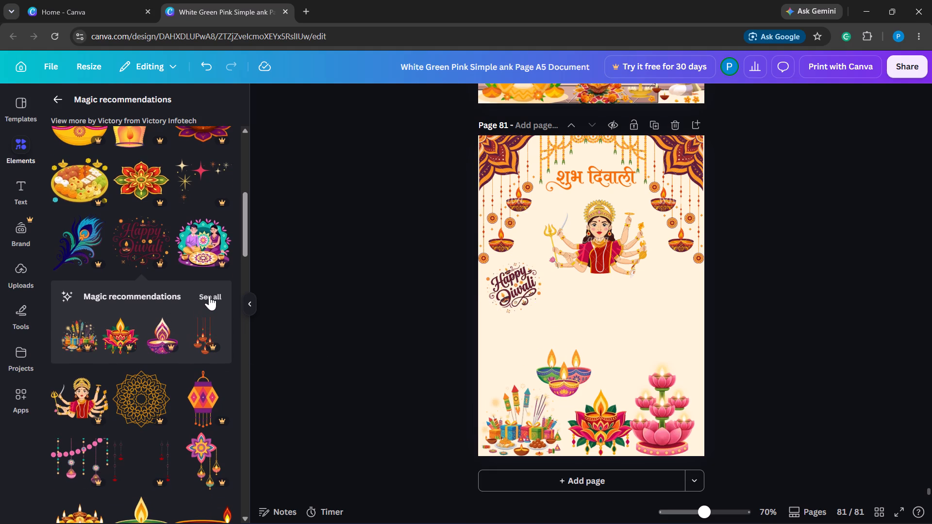
{"action": "scroll", "coordinate": [209, 295], "scroll_direction": "down", "scroll_amount": 1}
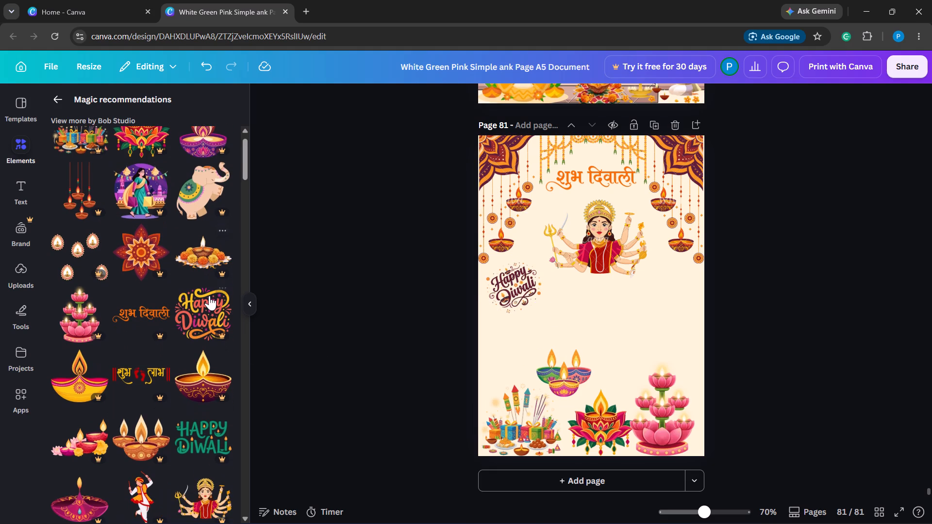
{"action": "scroll", "coordinate": [209, 295], "scroll_direction": "down", "scroll_amount": 2}
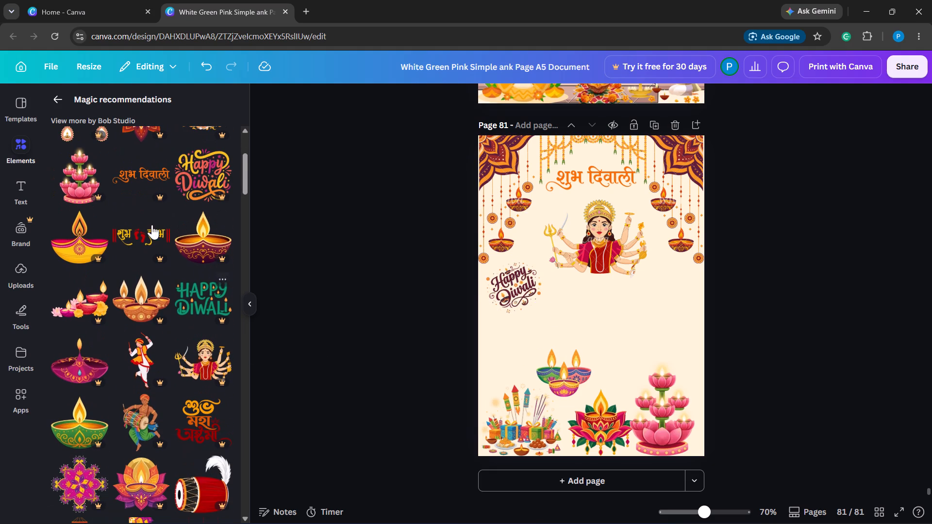
{"action": "left_click", "coordinate": [133, 231]}
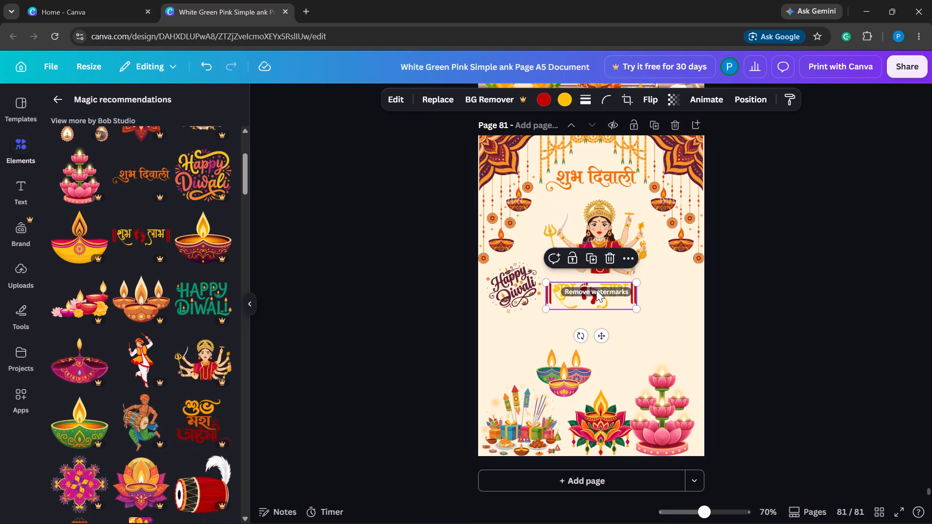
{"action": "left_click_drag", "start_coordinate": [591, 301], "coordinate": [575, 164]}
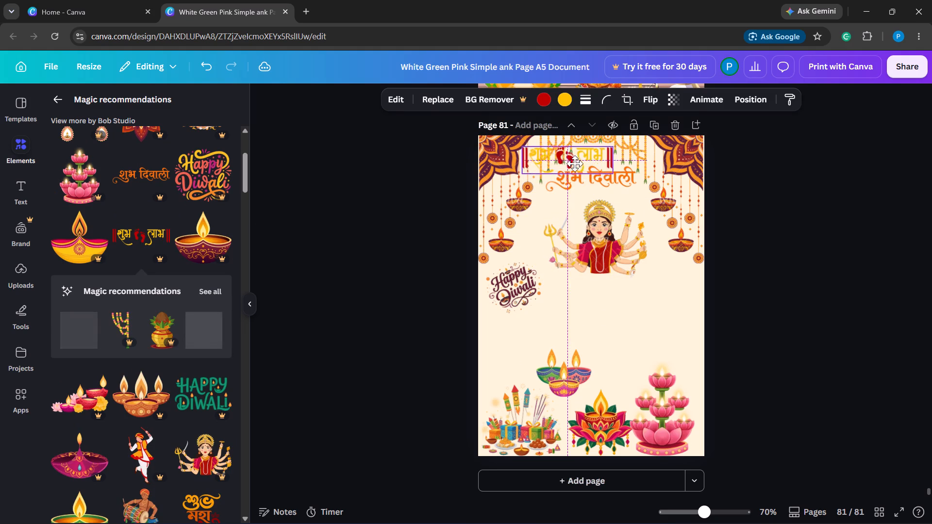
{"action": "left_click_drag", "start_coordinate": [575, 164], "coordinate": [654, 328]}
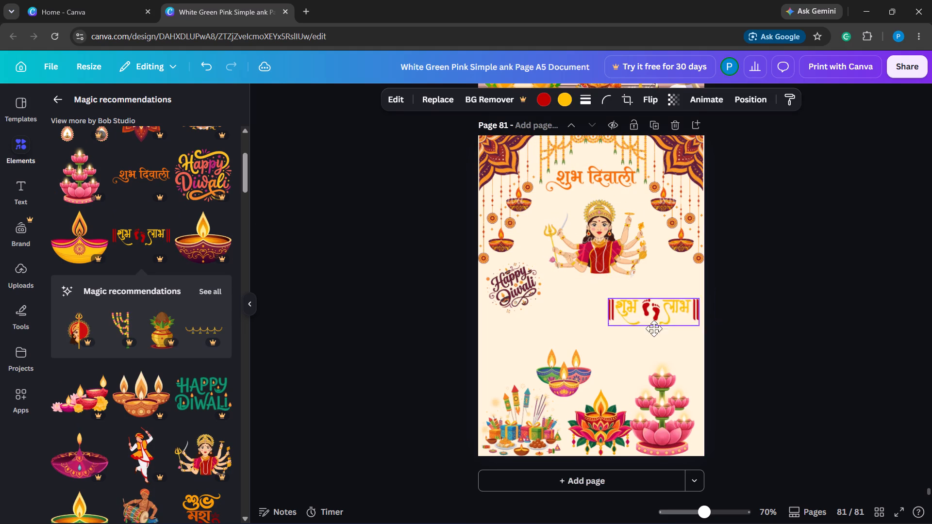
{"action": "left_click_drag", "start_coordinate": [654, 328], "coordinate": [533, 368]}
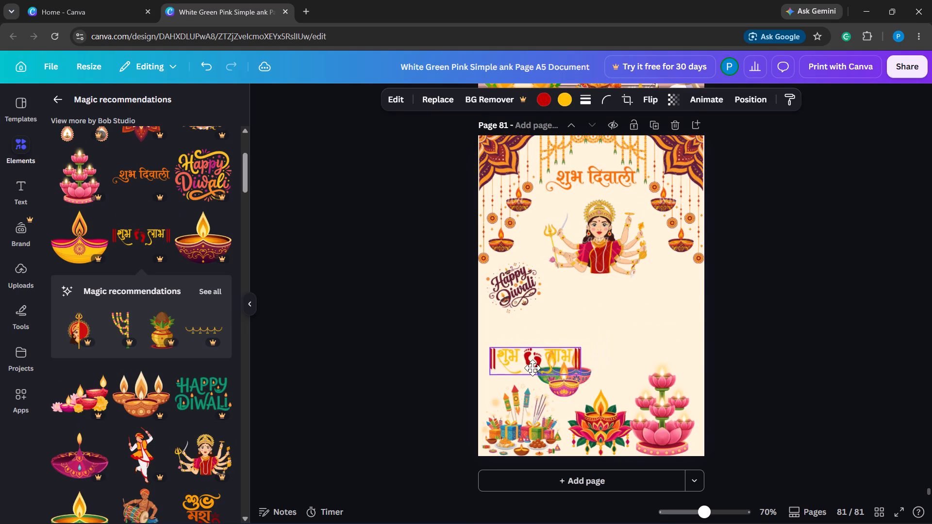
{"action": "left_click_drag", "start_coordinate": [533, 368], "coordinate": [655, 210]}
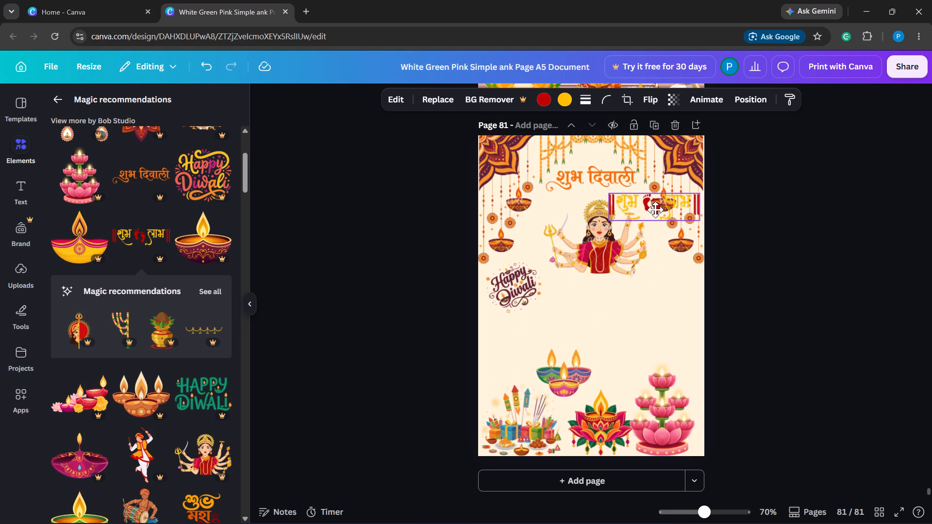
{"action": "left_click_drag", "start_coordinate": [655, 210], "coordinate": [660, 201]}
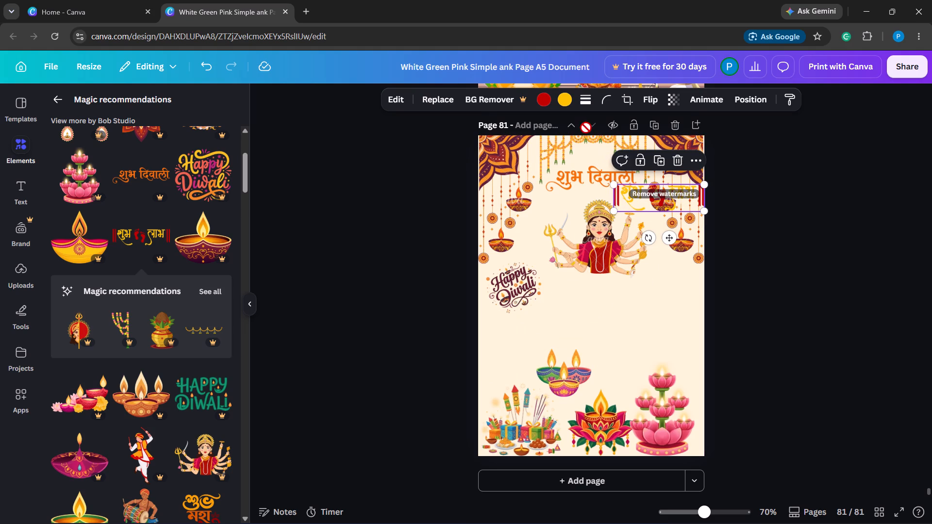
Recolour the yellow parts of the "शुभ लाभ" lettering to pinkish red, keeping its dark red footprints.
{"action": "left_click", "coordinate": [561, 98]}
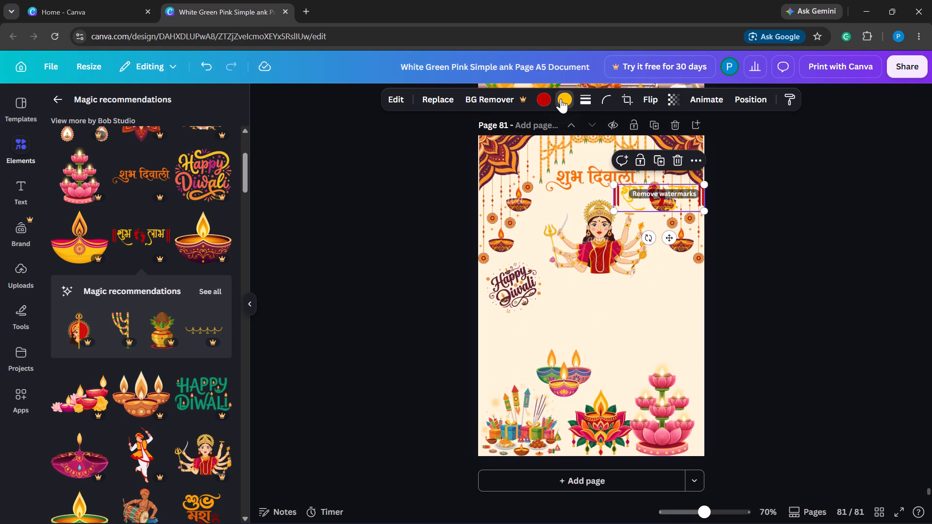
{"action": "left_click", "coordinate": [561, 98]}
{"action": "left_click", "coordinate": [561, 98]}
{"action": "scroll", "coordinate": [94, 365], "scroll_direction": "down", "scroll_amount": 1}
{"action": "left_click", "coordinate": [82, 380]}
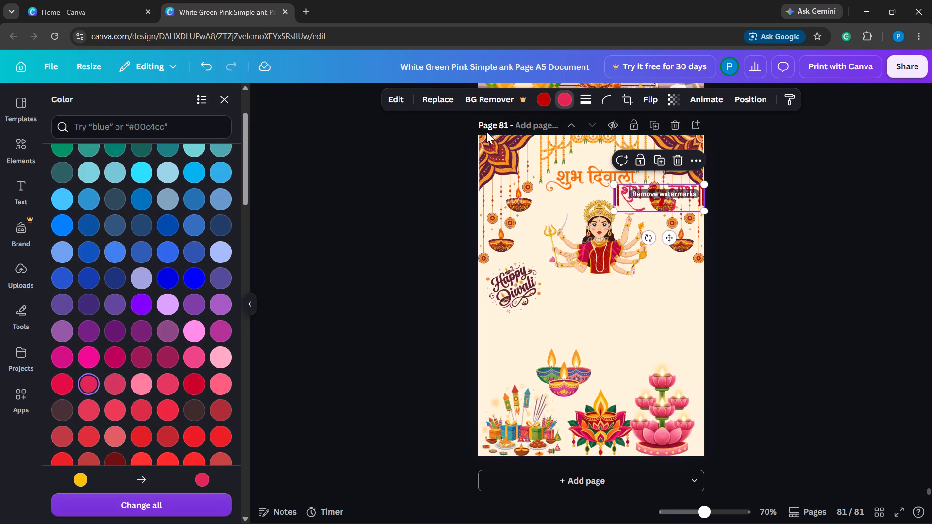
{"action": "left_click", "coordinate": [537, 98]}
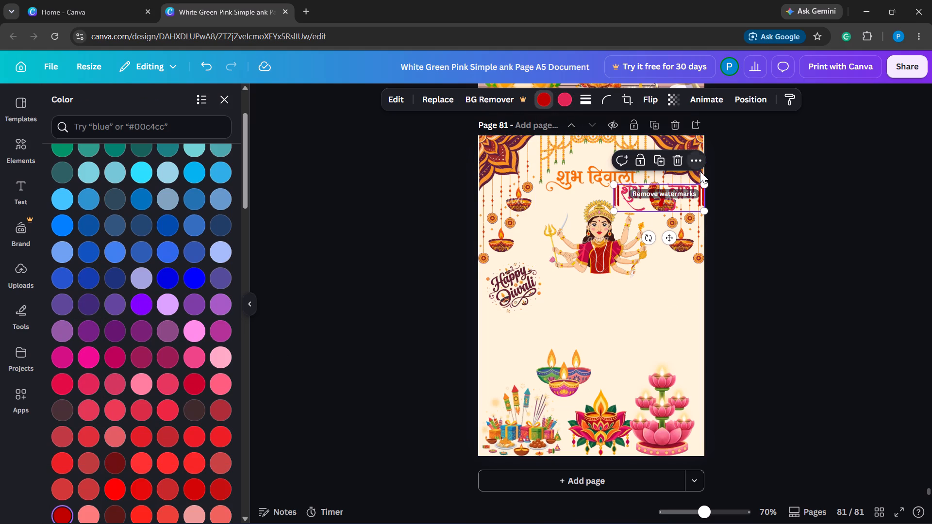
{"action": "left_click", "coordinate": [720, 235]}
Move the "शुभ लाभ" lettering to the top centre of the page, directly above "शुभ दिवाली".
{"action": "left_click_drag", "start_coordinate": [675, 203], "coordinate": [614, 160]}
{"action": "left_click", "coordinate": [793, 278]}
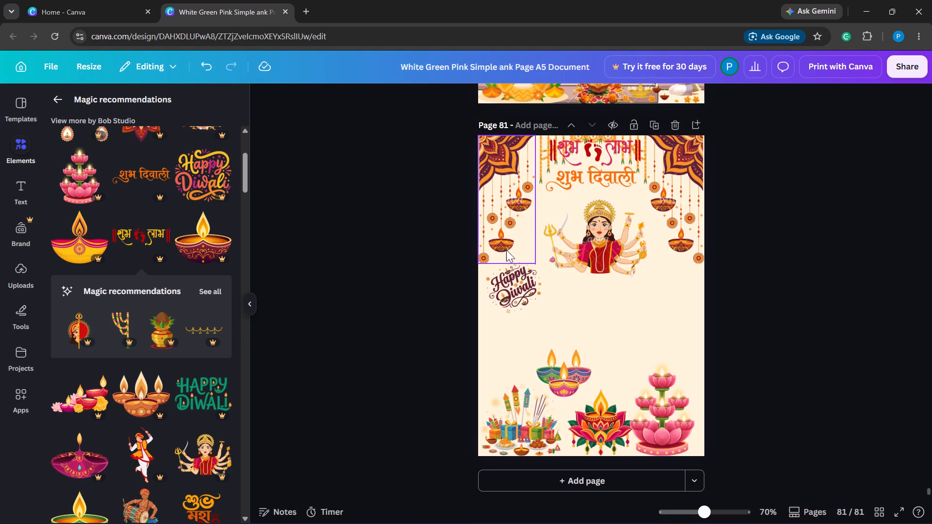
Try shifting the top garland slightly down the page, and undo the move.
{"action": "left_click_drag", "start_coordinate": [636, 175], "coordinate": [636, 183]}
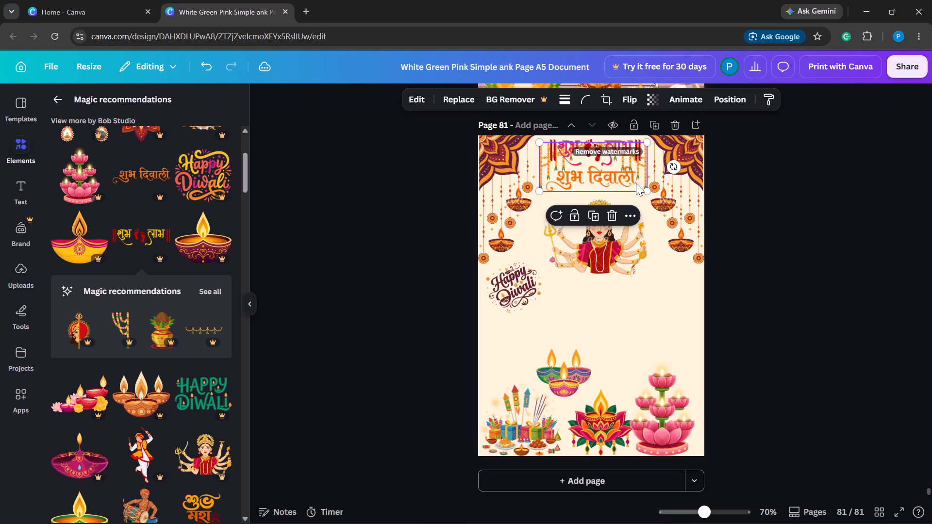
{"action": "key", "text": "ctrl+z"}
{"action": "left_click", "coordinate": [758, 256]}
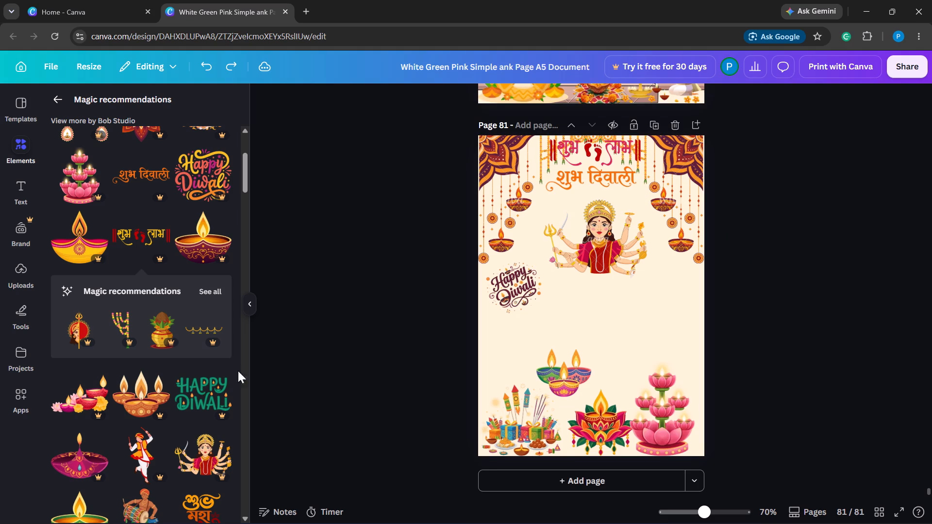
Add the pink and purple rangoli below the goddess, moving the three-diya cluster to the left edge above the fireworks to make room.
{"action": "scroll", "coordinate": [188, 379], "scroll_direction": "down", "scroll_amount": 5}
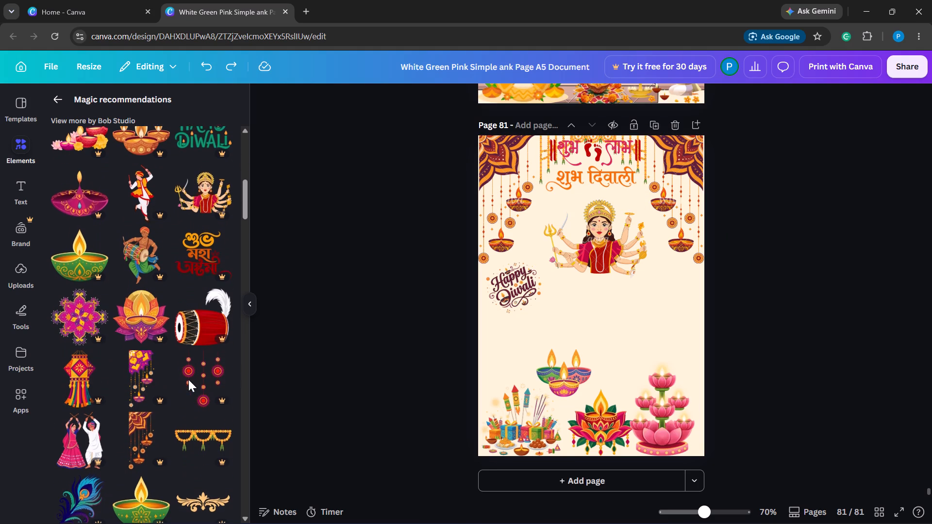
{"action": "left_click", "coordinate": [89, 308]}
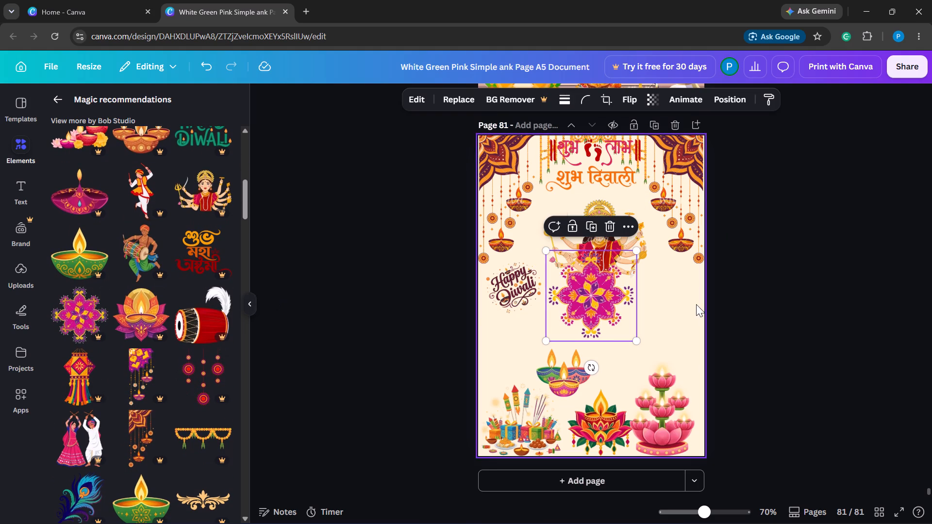
{"action": "left_click_drag", "start_coordinate": [604, 298], "coordinate": [617, 332]}
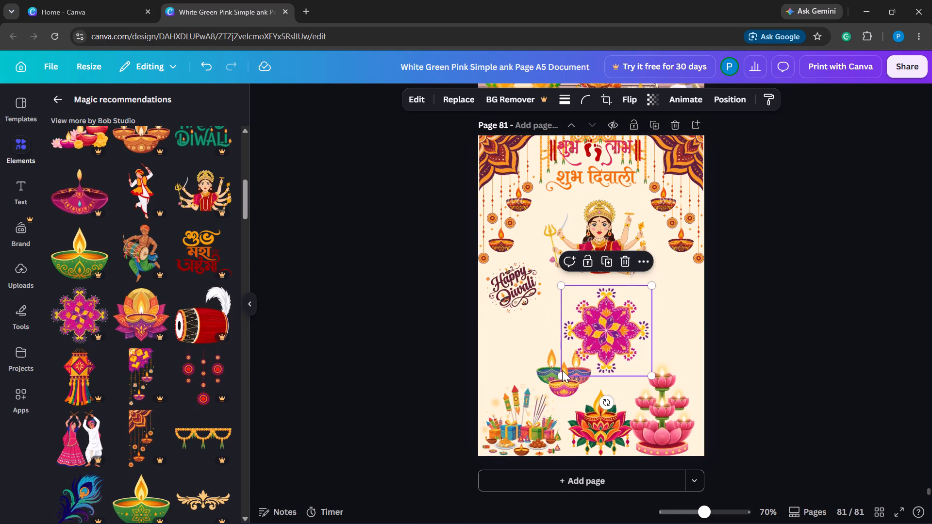
{"action": "left_click_drag", "start_coordinate": [552, 379], "coordinate": [496, 365]}
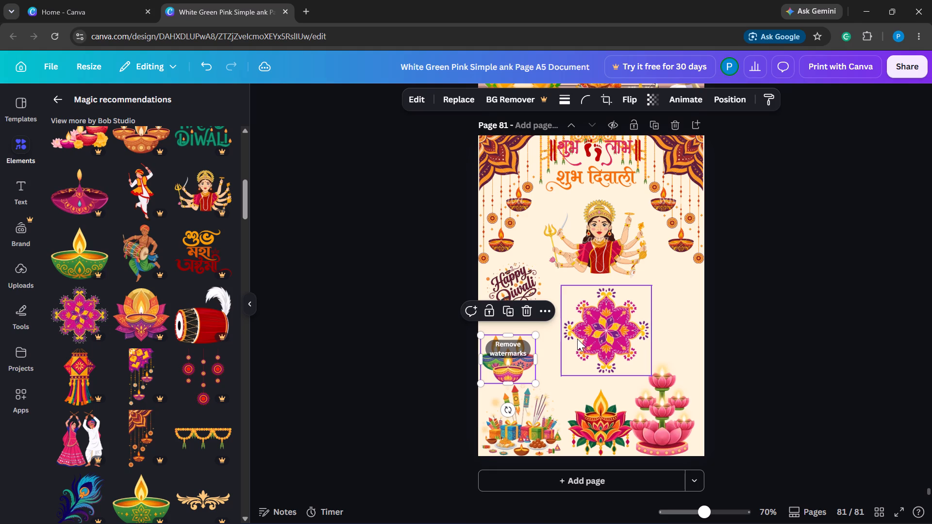
{"action": "left_click_drag", "start_coordinate": [577, 339], "coordinate": [566, 350]}
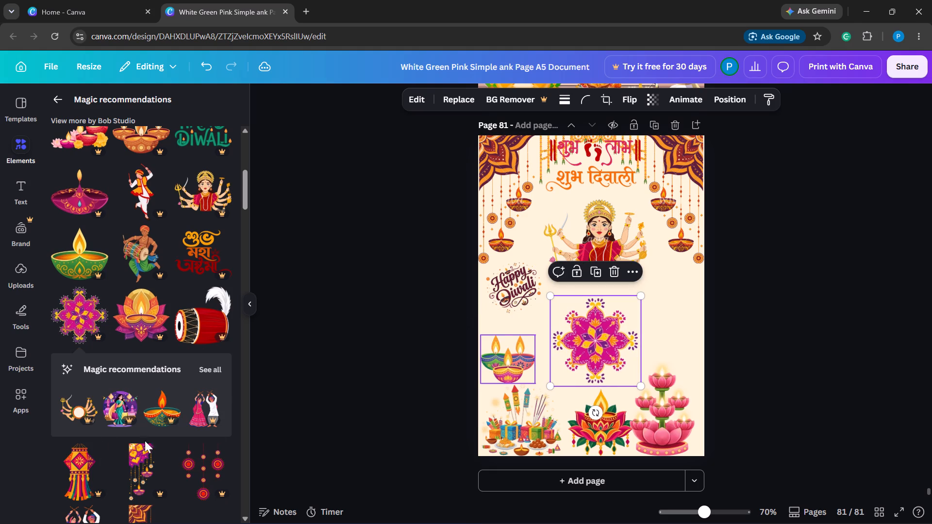
Add the red and orange tasselled lantern, shrink it and place it near the right edge, below the hanging diyas.
{"action": "scroll", "coordinate": [94, 440], "scroll_direction": "down", "scroll_amount": 2}
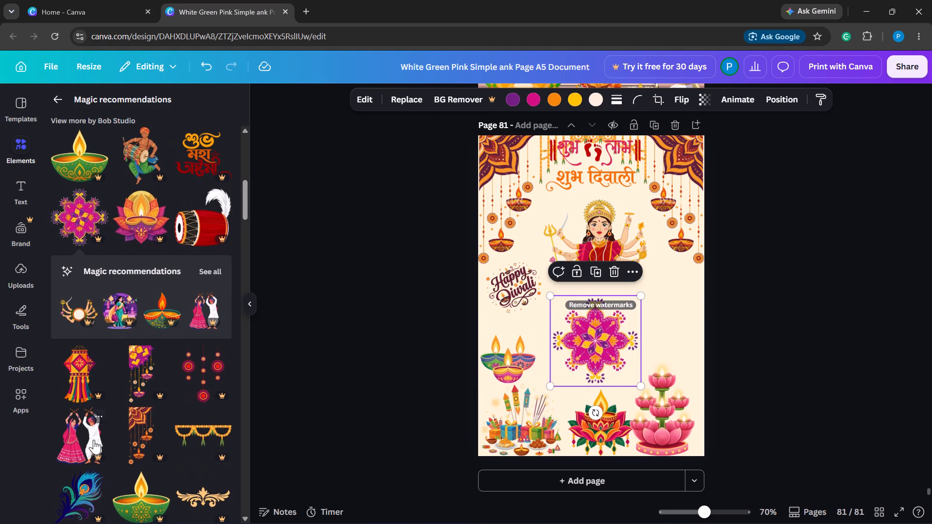
{"action": "left_click", "coordinate": [80, 387]}
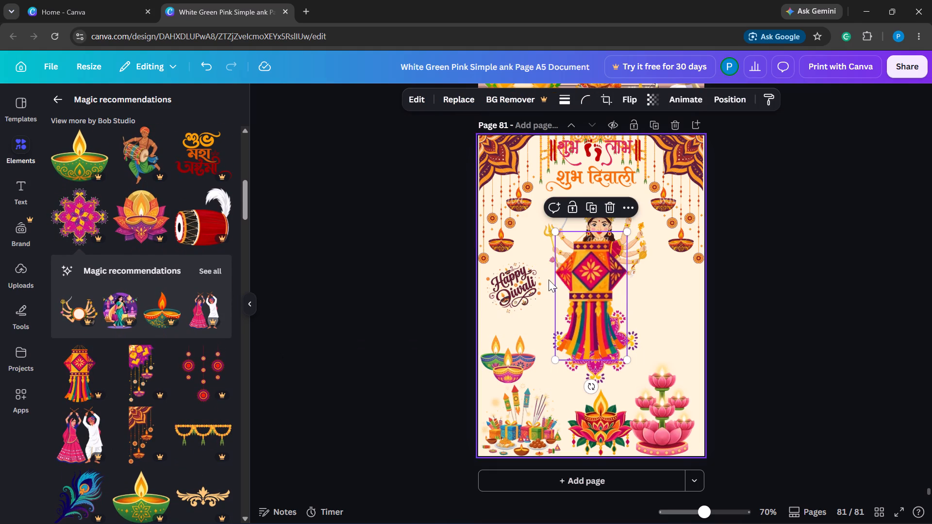
{"action": "left_click_drag", "start_coordinate": [595, 302], "coordinate": [683, 312]}
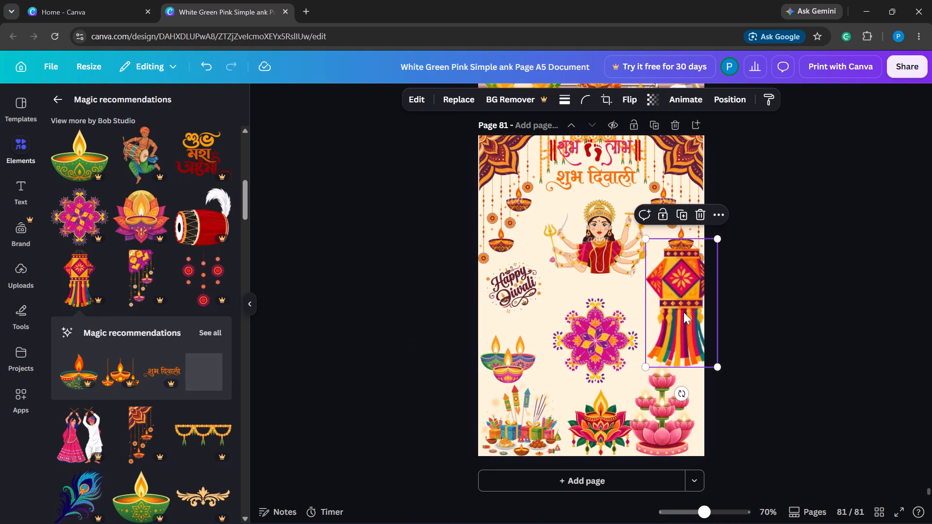
{"action": "left_click_drag", "start_coordinate": [716, 239], "coordinate": [700, 299]}
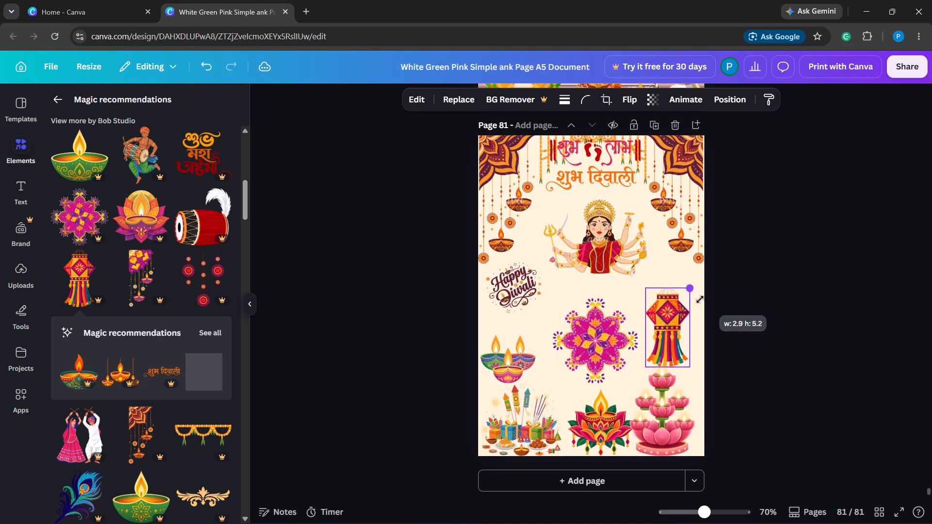
{"action": "left_click_drag", "start_coordinate": [700, 299], "coordinate": [692, 316]}
{"action": "left_click_drag", "start_coordinate": [675, 325], "coordinate": [696, 273]}
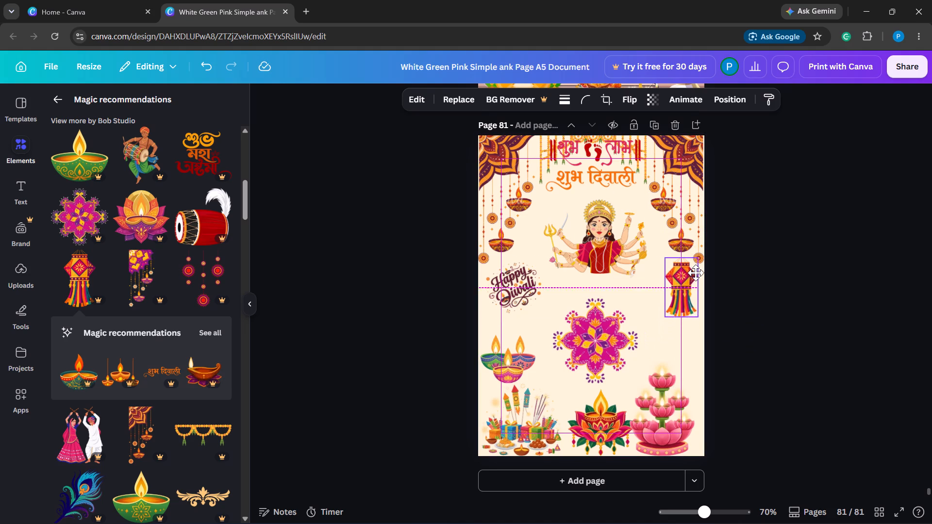
{"action": "left_click_drag", "start_coordinate": [696, 273], "coordinate": [696, 271]}
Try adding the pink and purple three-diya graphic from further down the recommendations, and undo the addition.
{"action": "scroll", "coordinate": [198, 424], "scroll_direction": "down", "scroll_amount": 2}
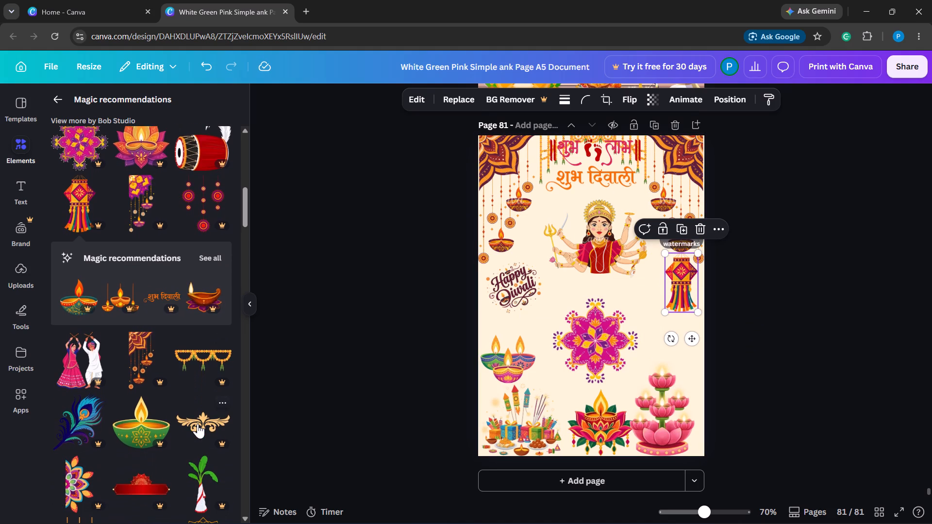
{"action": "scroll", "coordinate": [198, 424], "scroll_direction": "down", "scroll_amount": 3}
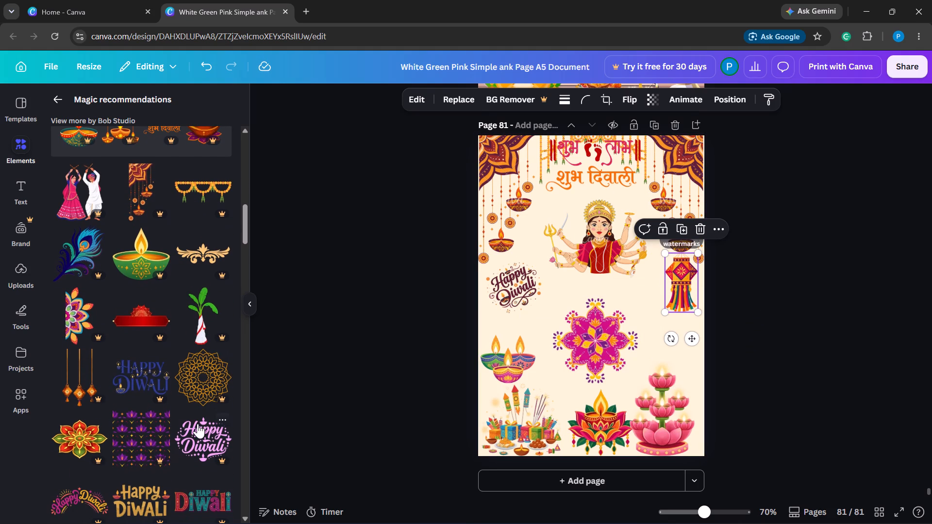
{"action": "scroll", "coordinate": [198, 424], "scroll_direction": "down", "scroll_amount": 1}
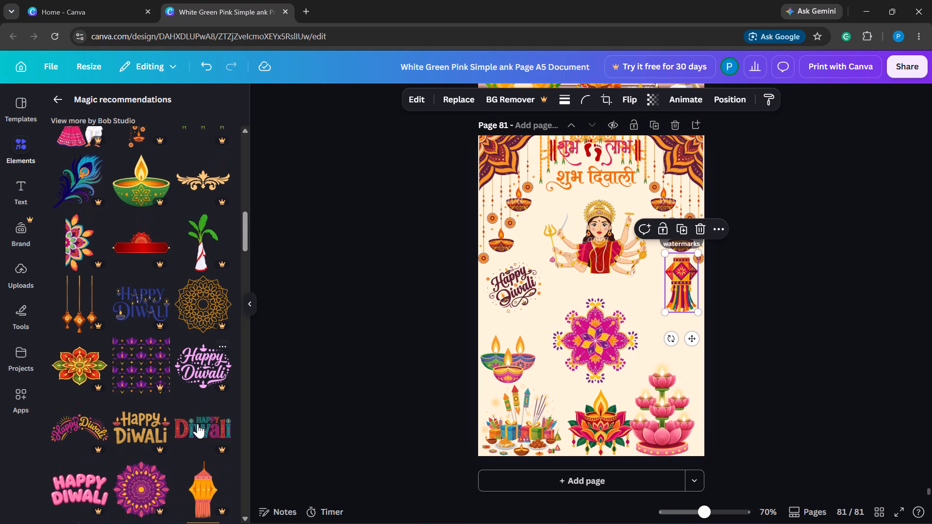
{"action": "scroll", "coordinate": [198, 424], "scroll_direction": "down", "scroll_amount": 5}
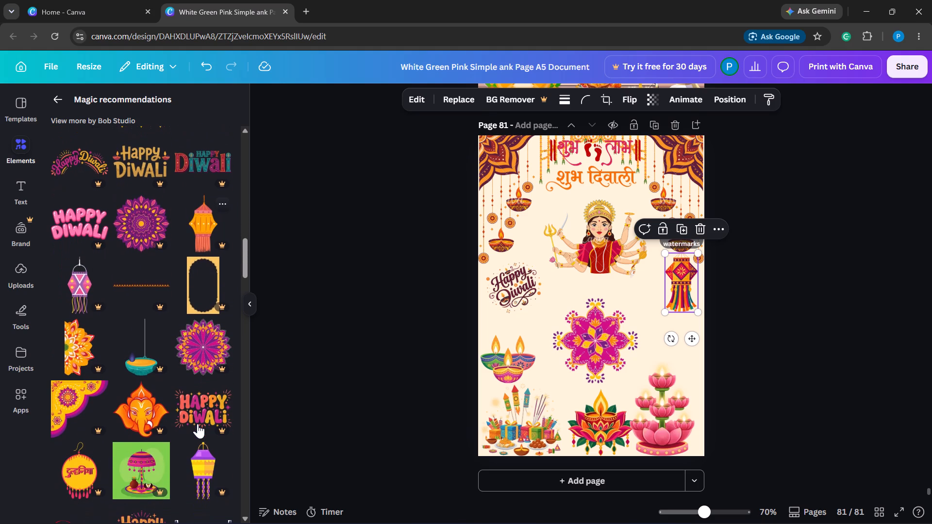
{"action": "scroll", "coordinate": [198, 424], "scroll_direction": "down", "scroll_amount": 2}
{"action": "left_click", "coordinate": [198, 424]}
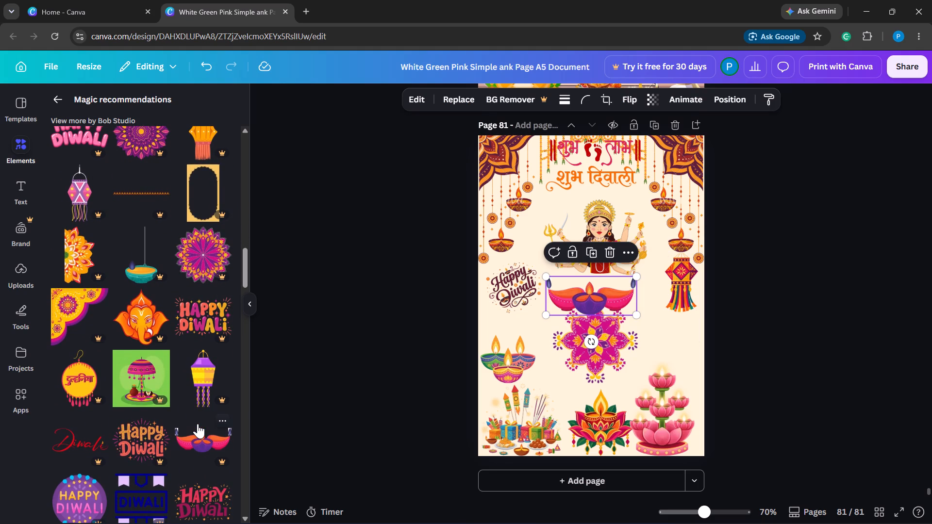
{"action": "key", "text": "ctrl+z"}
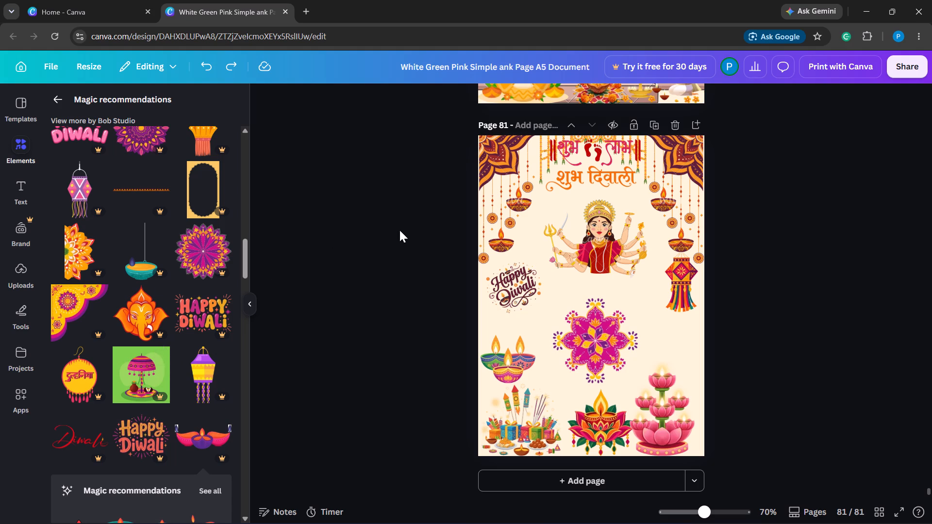
Move the goddess graphic slightly down so it sits just above the rangoli.
{"action": "left_click_drag", "start_coordinate": [600, 258], "coordinate": [599, 276]}
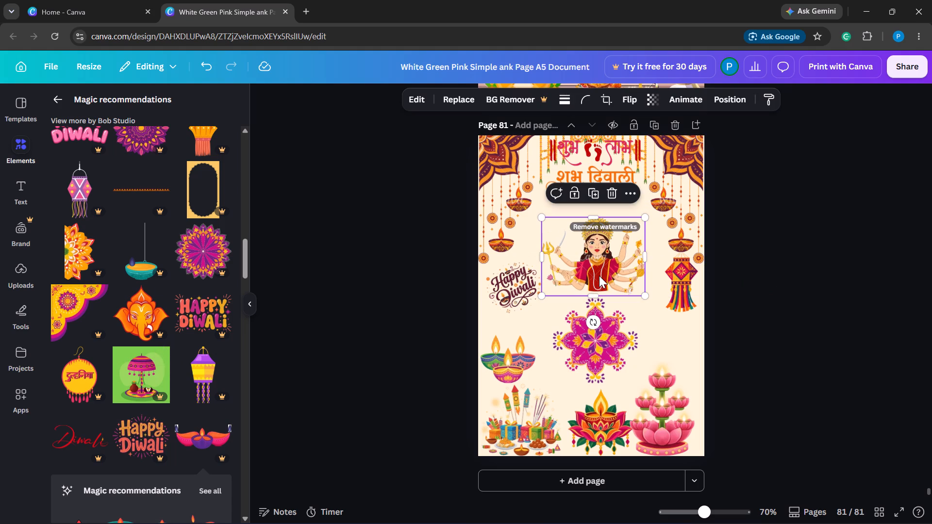
Add the gift boxes with diya graphic, shrink it and place it near the page's right edge, between the lantern and the lotus lamp.
{"action": "scroll", "coordinate": [166, 329], "scroll_direction": "down", "scroll_amount": 3}
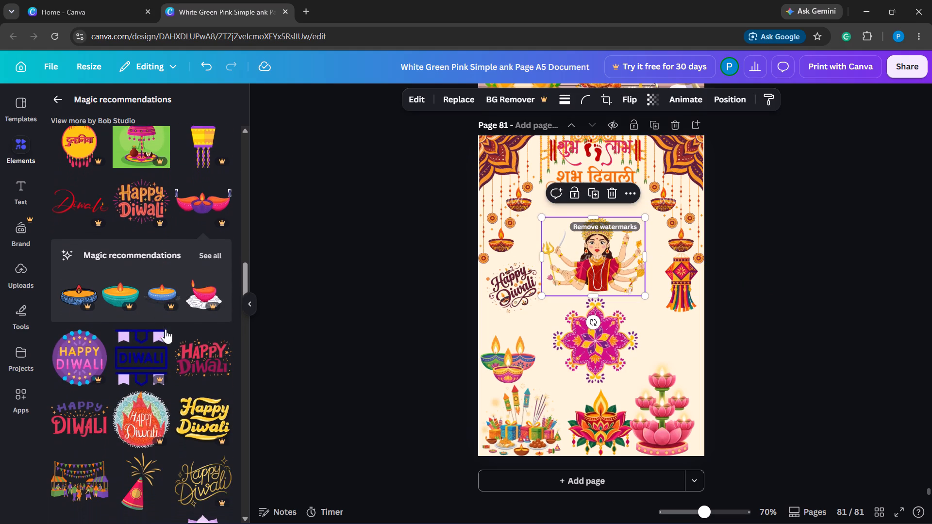
{"action": "scroll", "coordinate": [166, 329], "scroll_direction": "down", "scroll_amount": 4}
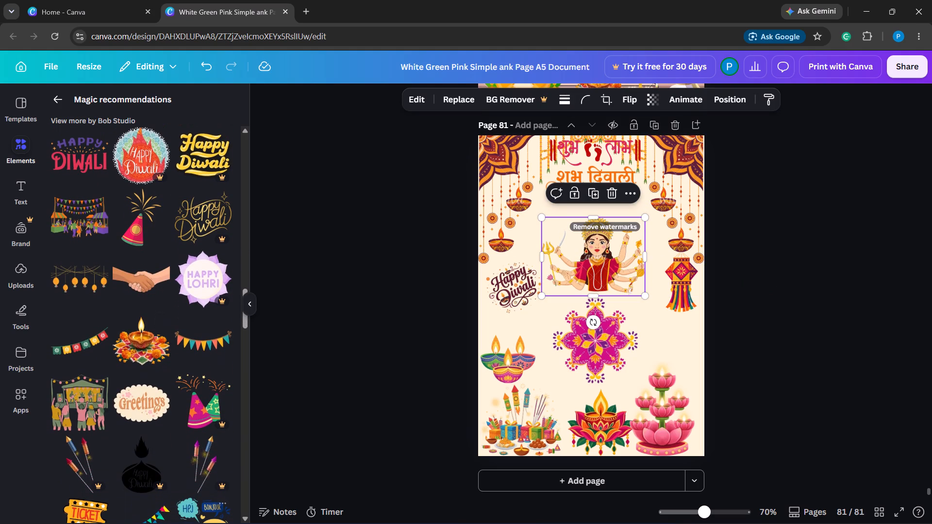
{"action": "scroll", "coordinate": [167, 399], "scroll_direction": "down", "scroll_amount": 1}
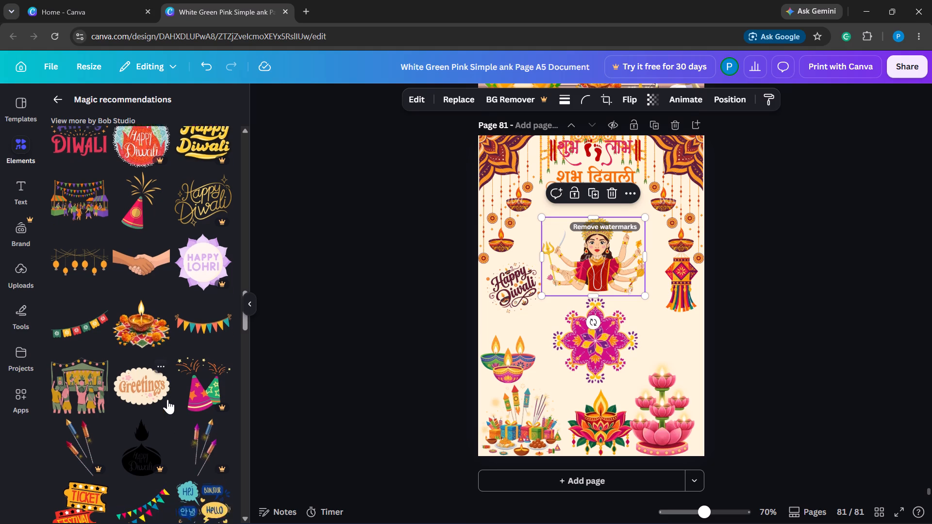
{"action": "scroll", "coordinate": [167, 399], "scroll_direction": "down", "scroll_amount": 4}
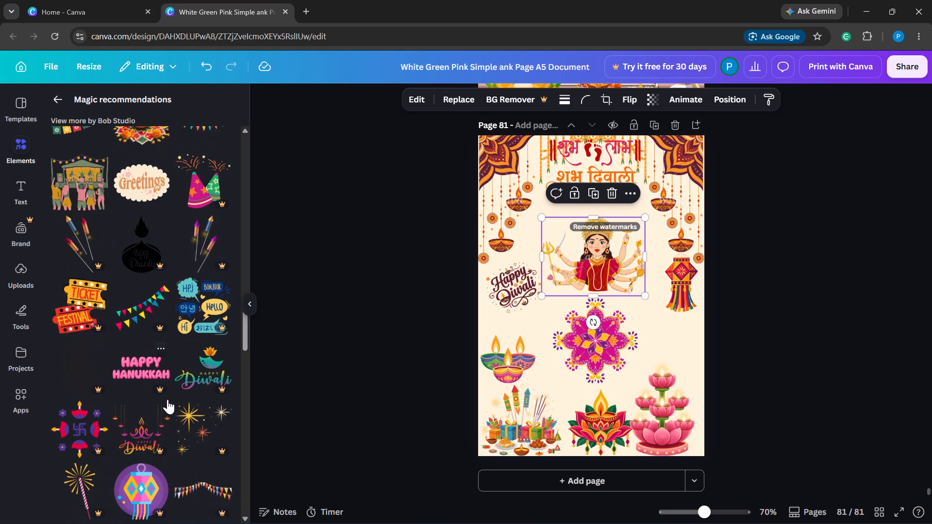
{"action": "scroll", "coordinate": [167, 399], "scroll_direction": "down", "scroll_amount": 5}
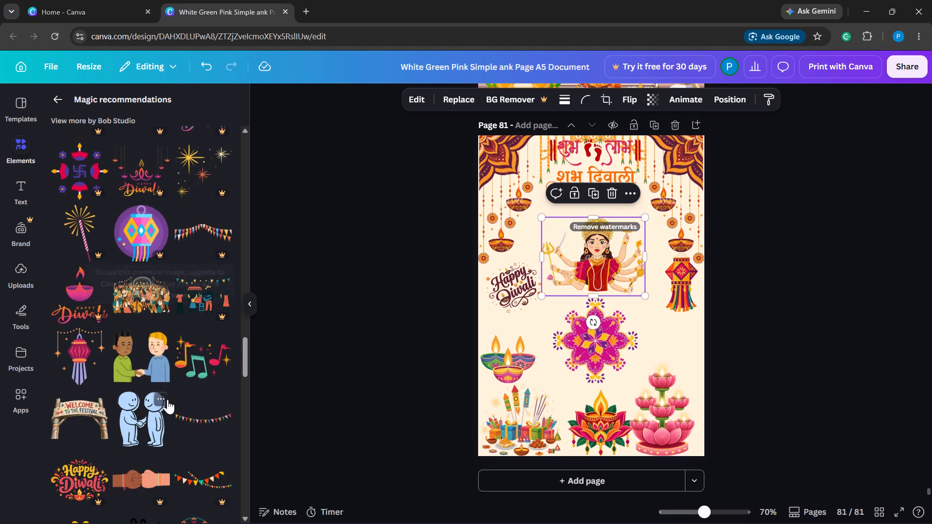
{"action": "scroll", "coordinate": [183, 369], "scroll_direction": "down", "scroll_amount": 2}
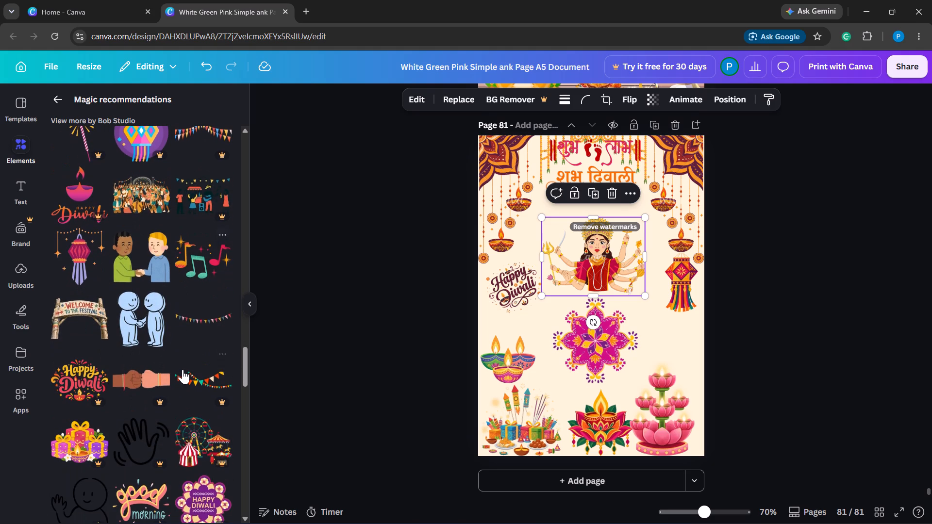
{"action": "scroll", "coordinate": [183, 369], "scroll_direction": "down", "scroll_amount": 2}
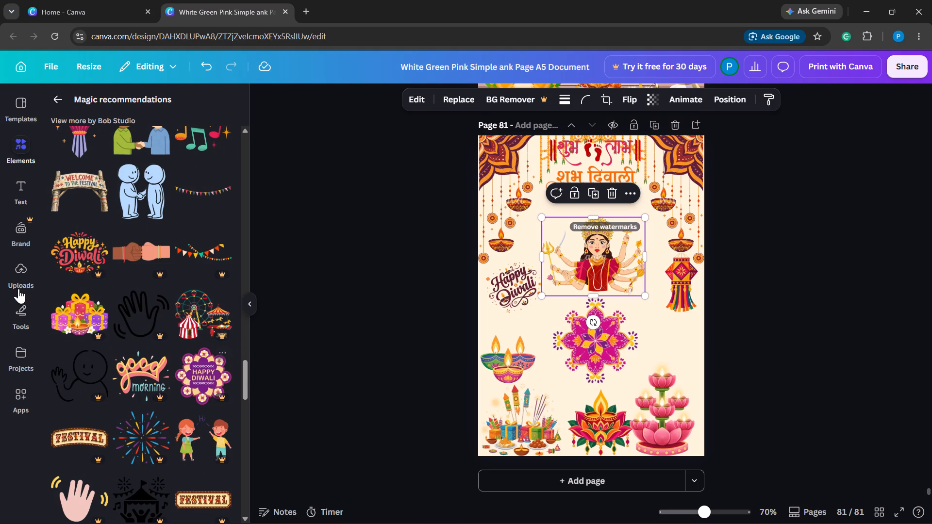
{"action": "left_click", "coordinate": [73, 325]}
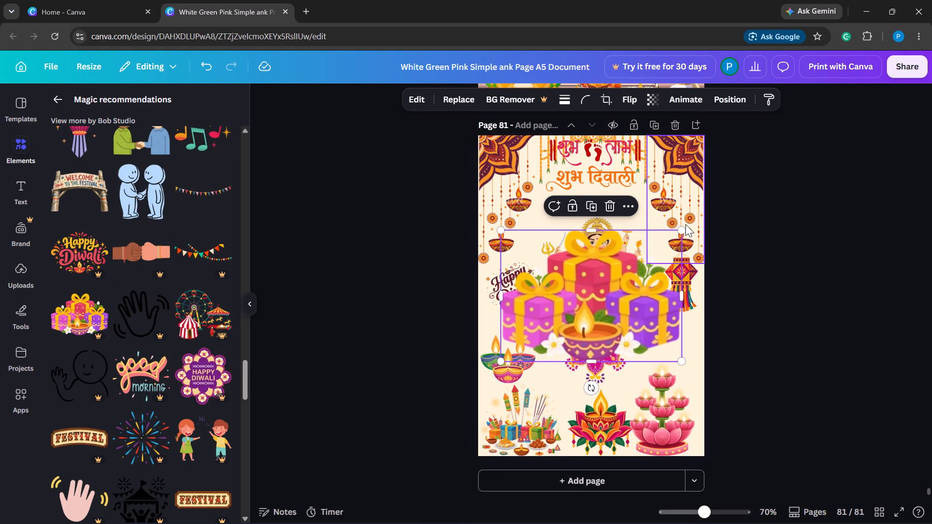
{"action": "left_click_drag", "start_coordinate": [682, 234], "coordinate": [585, 311]}
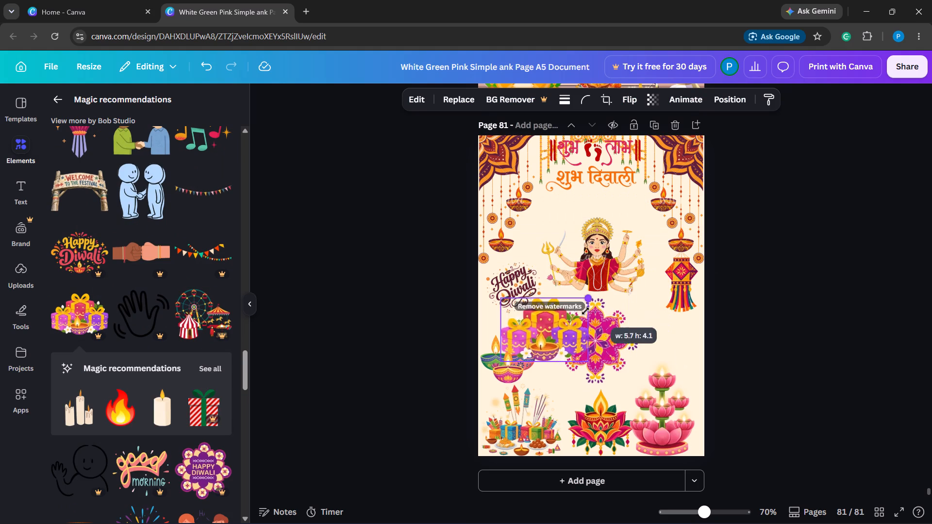
{"action": "left_click_drag", "start_coordinate": [585, 311], "coordinate": [565, 322]}
{"action": "left_click_drag", "start_coordinate": [544, 344], "coordinate": [689, 359]}
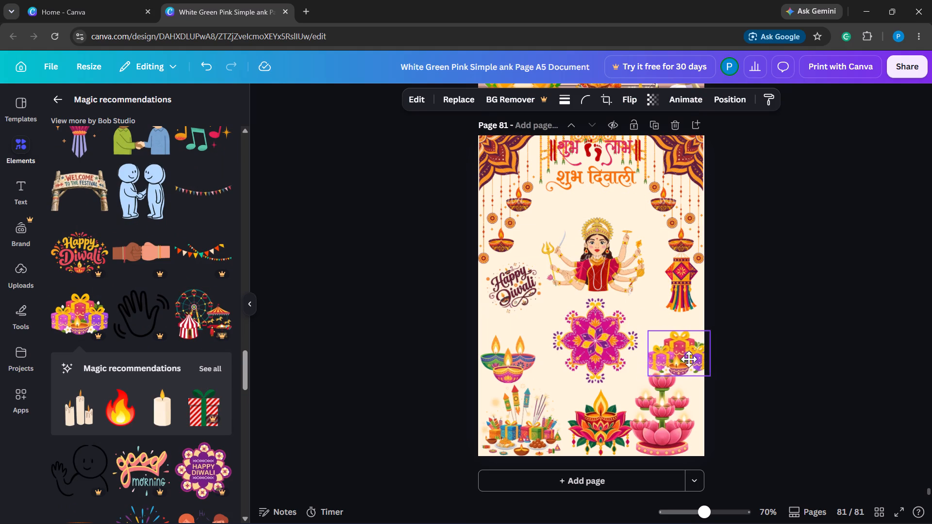
{"action": "left_click_drag", "start_coordinate": [689, 359], "coordinate": [687, 348]}
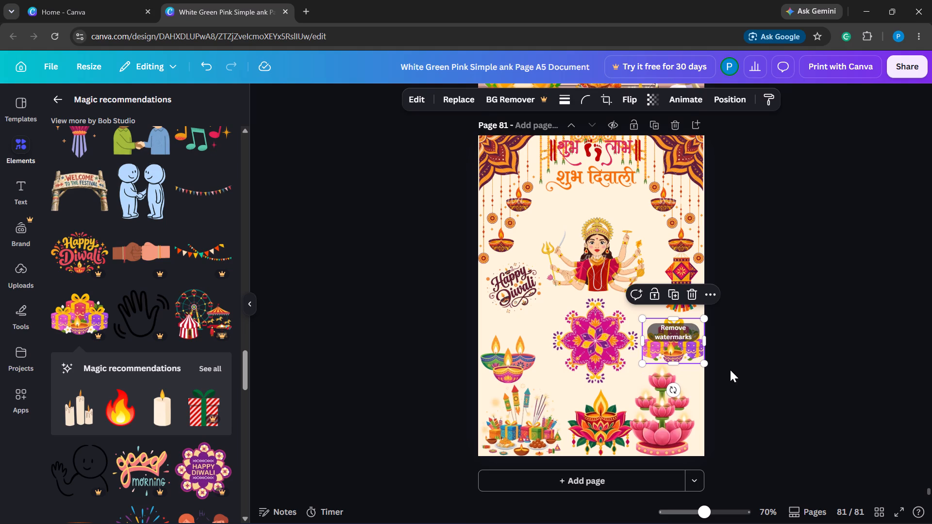
{"action": "left_click", "coordinate": [730, 370]}
Add the hanging lantern and diya graphic, shrink it and place it beside the left hanging diyas, above the goddess's trident.
{"action": "scroll", "coordinate": [161, 370], "scroll_direction": "down", "scroll_amount": 4}
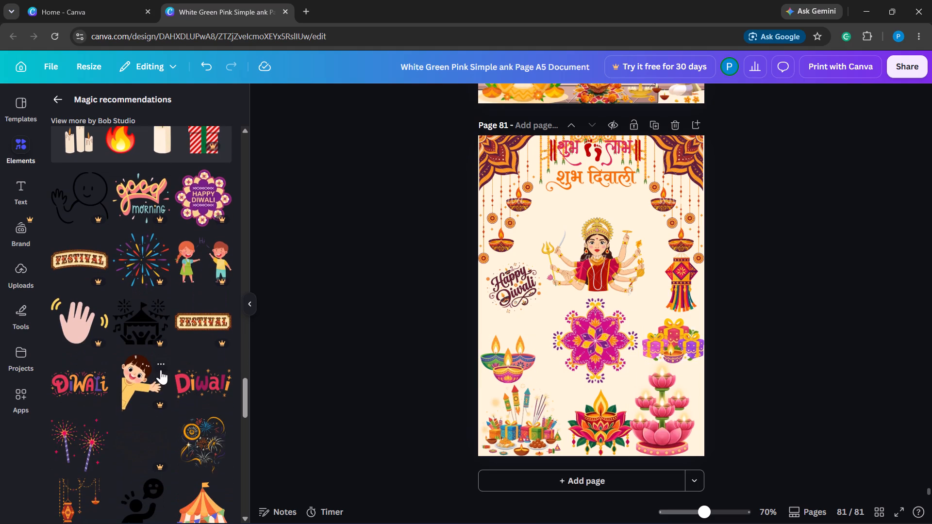
{"action": "scroll", "coordinate": [161, 370], "scroll_direction": "down", "scroll_amount": 3}
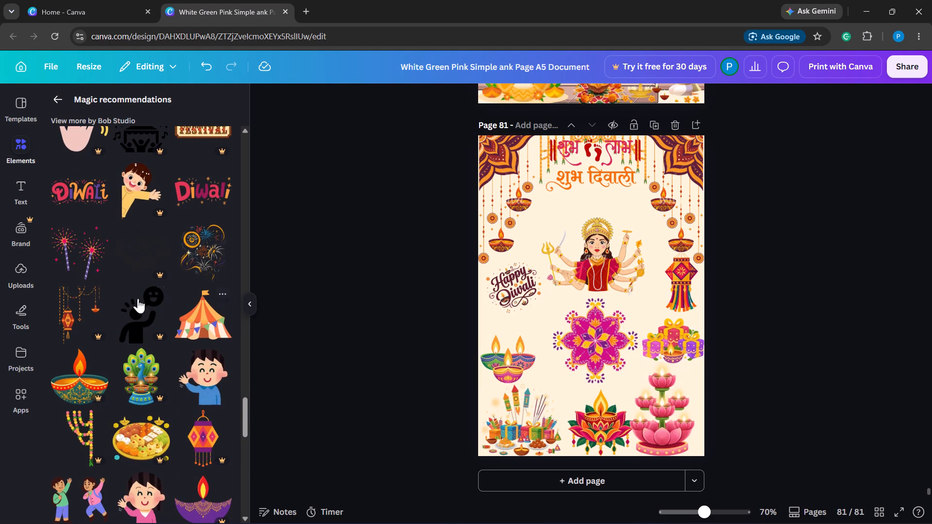
{"action": "left_click", "coordinate": [89, 310]}
{"action": "left_click", "coordinate": [509, 247]}
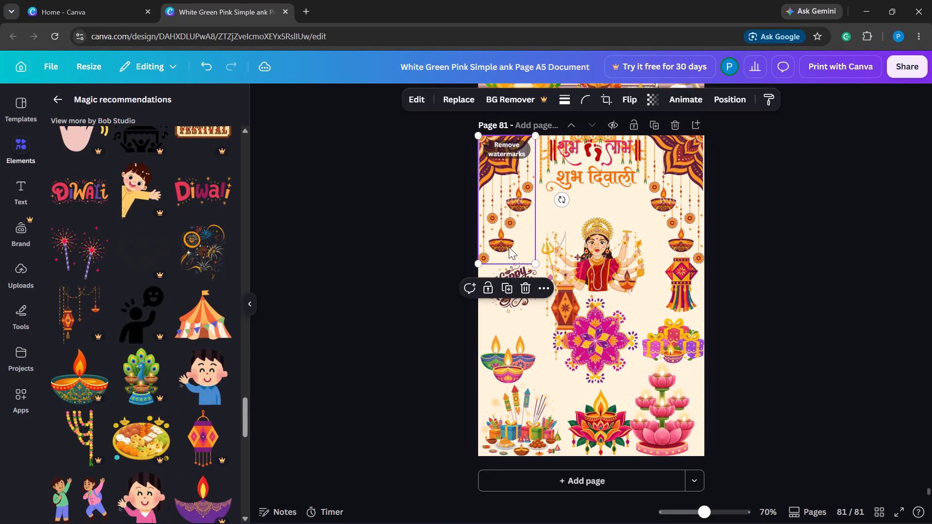
{"action": "left_click", "coordinate": [599, 281]}
{"action": "left_click_drag", "start_coordinate": [599, 281], "coordinate": [558, 228]}
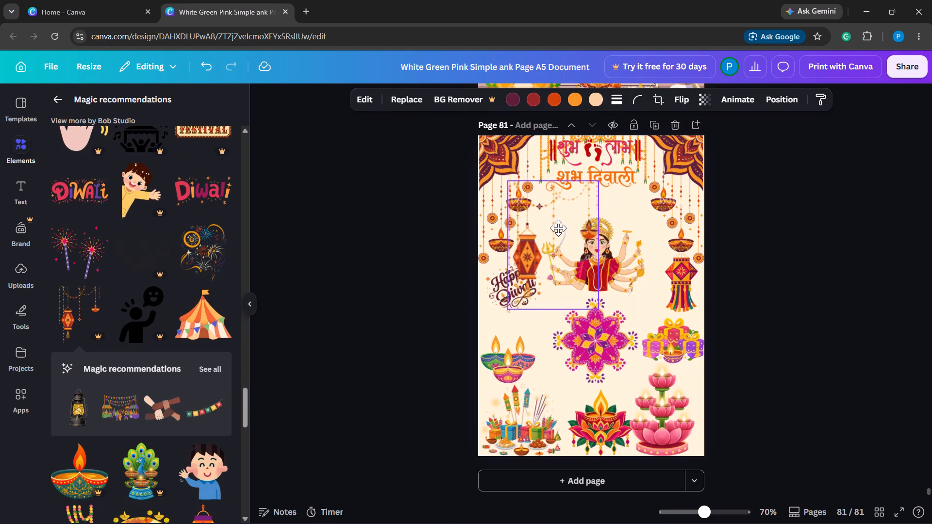
{"action": "left_click_drag", "start_coordinate": [558, 228], "coordinate": [538, 215]}
{"action": "left_click_drag", "start_coordinate": [576, 166], "coordinate": [563, 188]}
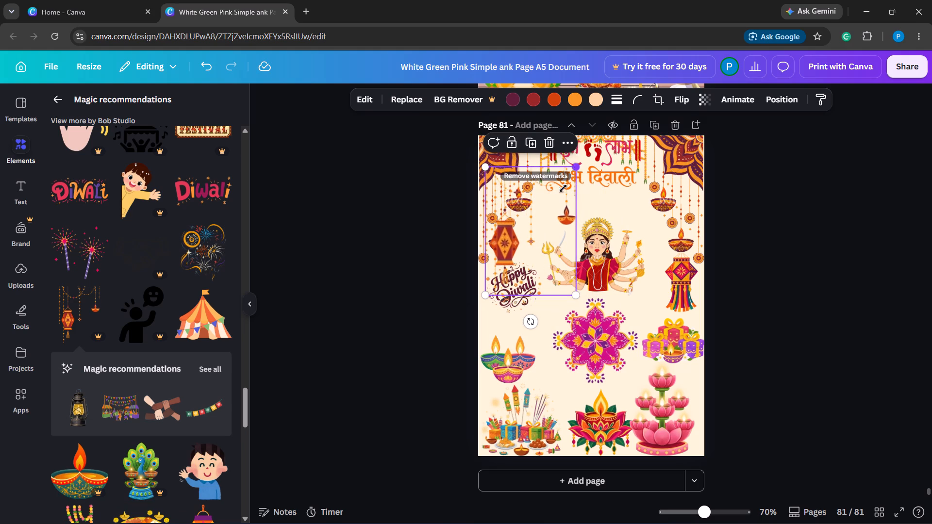
{"action": "left_click_drag", "start_coordinate": [563, 188], "coordinate": [548, 216]}
{"action": "left_click_drag", "start_coordinate": [503, 248], "coordinate": [527, 229]}
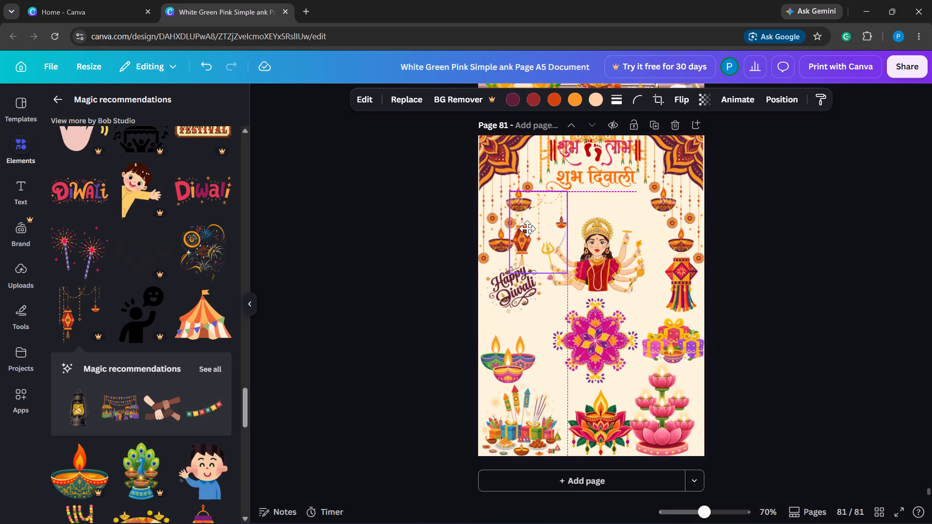
{"action": "left_click_drag", "start_coordinate": [527, 229], "coordinate": [531, 215]}
{"action": "left_click", "coordinate": [931, 344]}
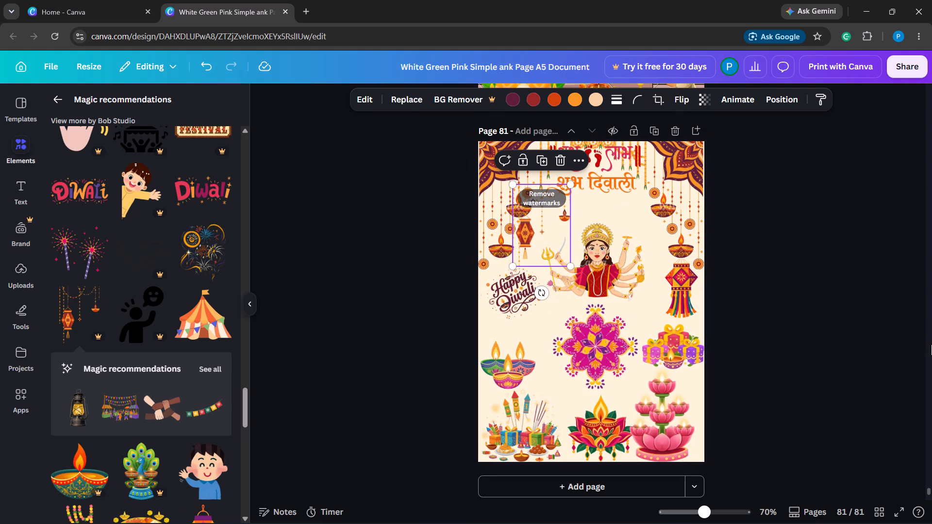
{"action": "left_click", "coordinate": [849, 358]}
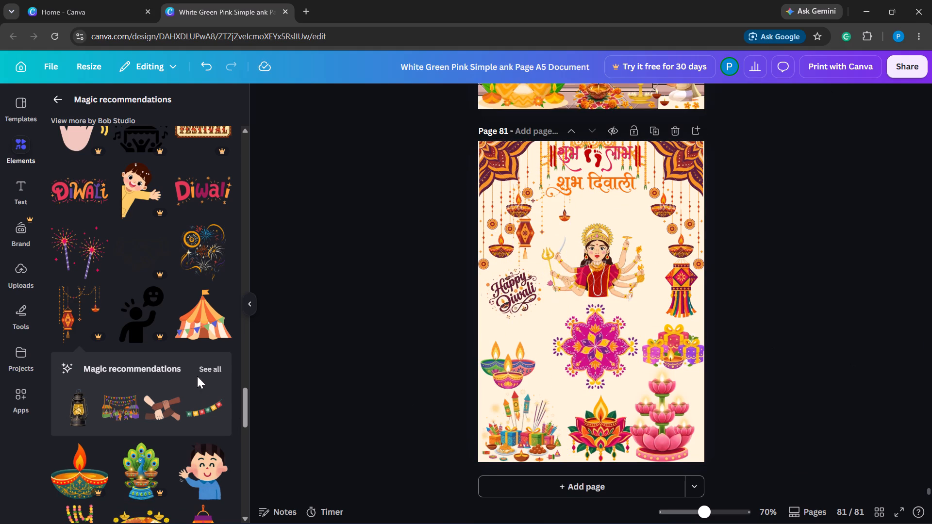
From the full recommendations for the hanging lantern graphic, add the gold and red star sparkles over the शुभ दिवाली lettering above the goddess.
{"action": "left_click", "coordinate": [208, 370]}
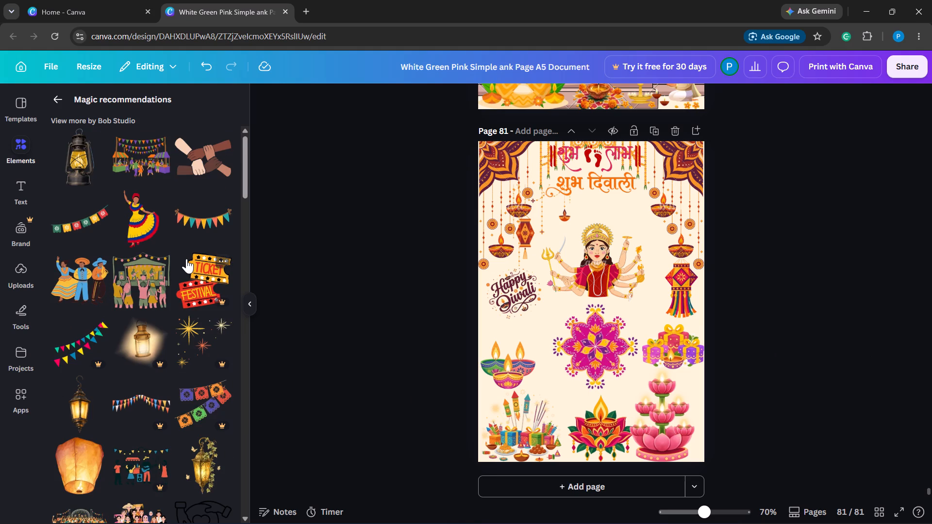
{"action": "scroll", "coordinate": [186, 259], "scroll_direction": "down", "scroll_amount": 4}
{"action": "scroll", "coordinate": [186, 259], "scroll_direction": "up", "scroll_amount": 1}
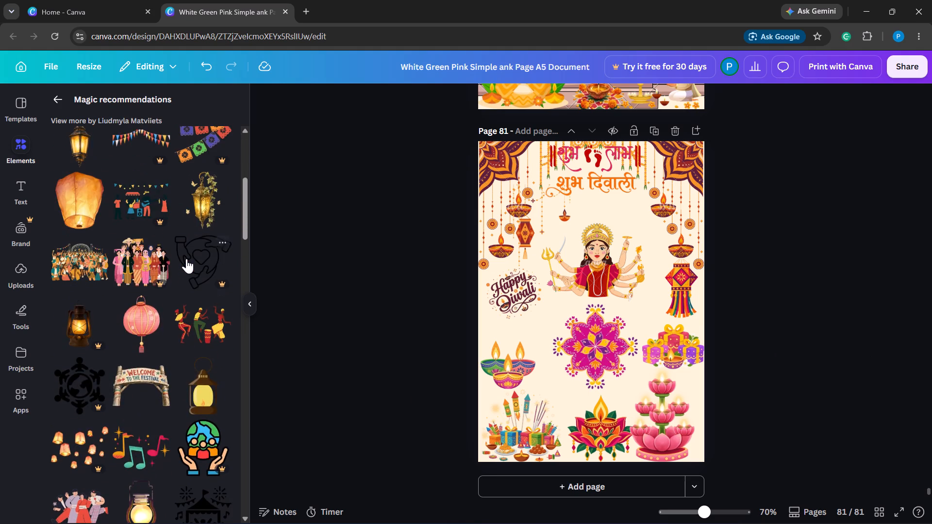
{"action": "scroll", "coordinate": [186, 259], "scroll_direction": "up", "scroll_amount": 1}
{"action": "left_click", "coordinate": [202, 190]}
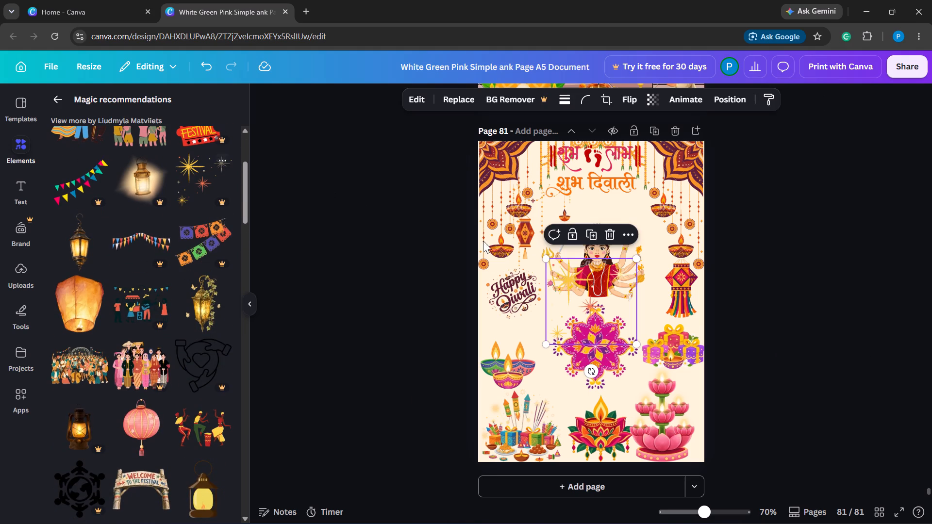
{"action": "left_click_drag", "start_coordinate": [570, 277], "coordinate": [585, 184]}
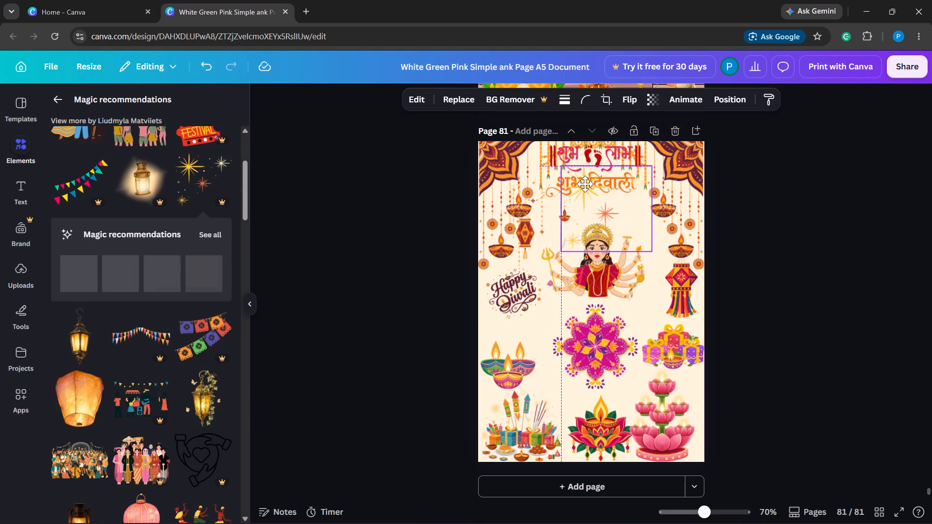
{"action": "left_click_drag", "start_coordinate": [585, 184], "coordinate": [583, 179]}
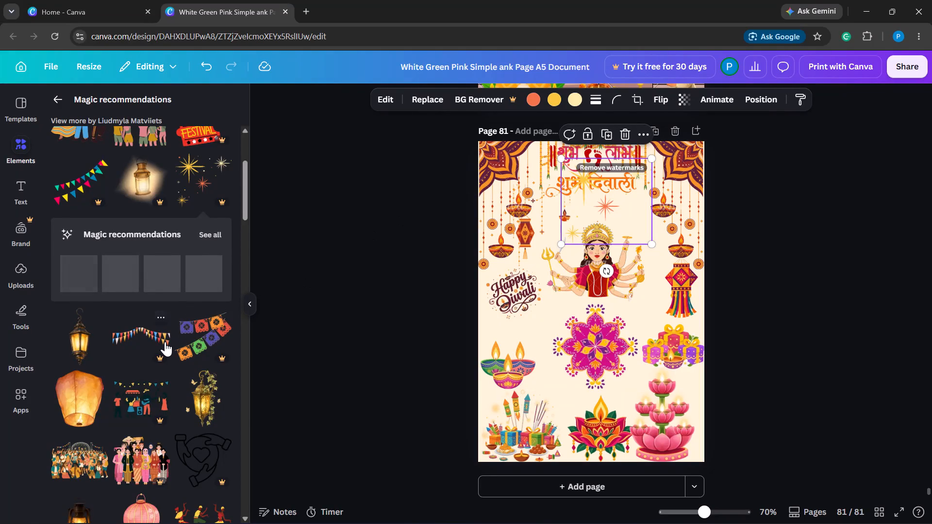
Add the FESTIVAL sign graphic, shrink it and place it in the page's upper left corner beside the शुभ लाभ lettering.
{"action": "scroll", "coordinate": [165, 342], "scroll_direction": "down", "scroll_amount": 4}
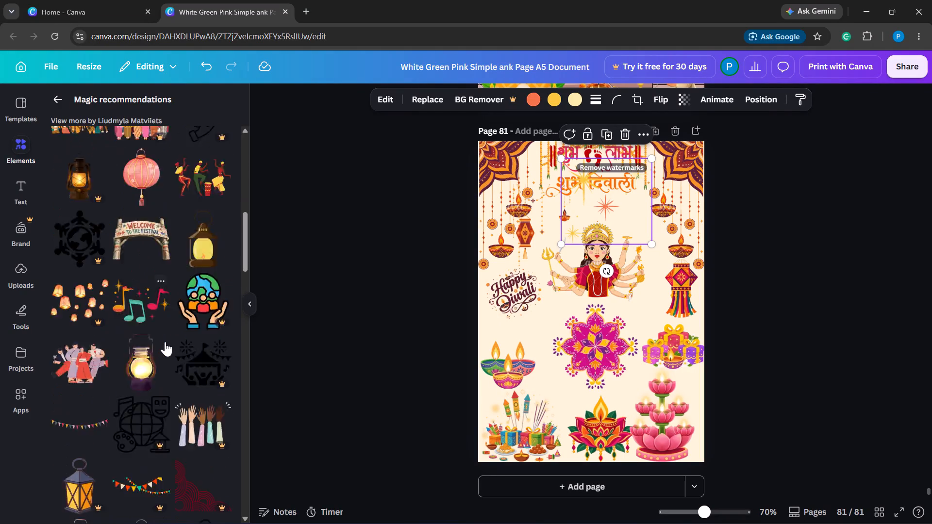
{"action": "scroll", "coordinate": [165, 342], "scroll_direction": "down", "scroll_amount": 4}
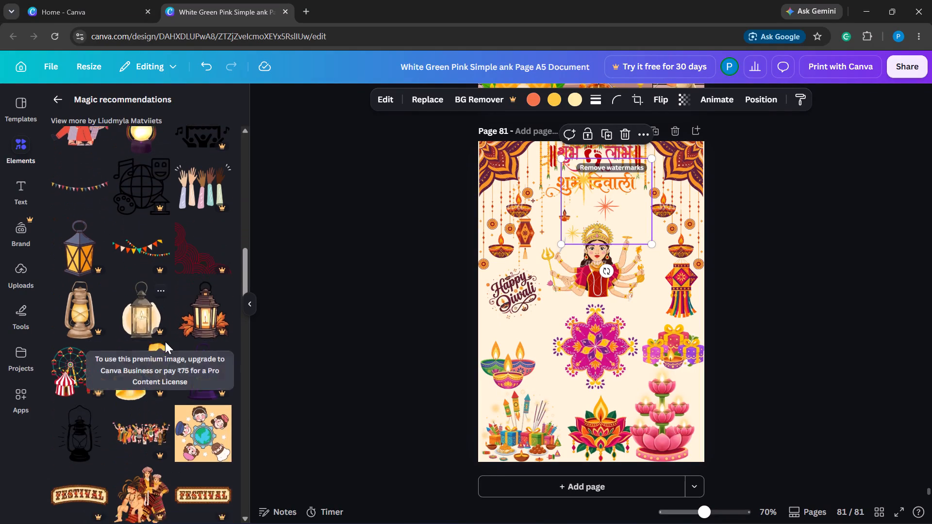
{"action": "scroll", "coordinate": [165, 342], "scroll_direction": "down", "scroll_amount": 3}
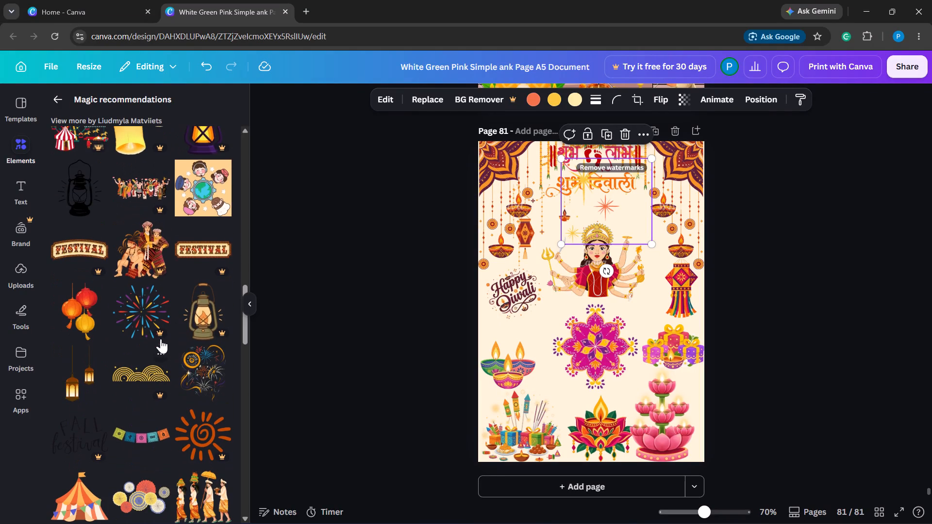
{"action": "left_click", "coordinate": [73, 258]}
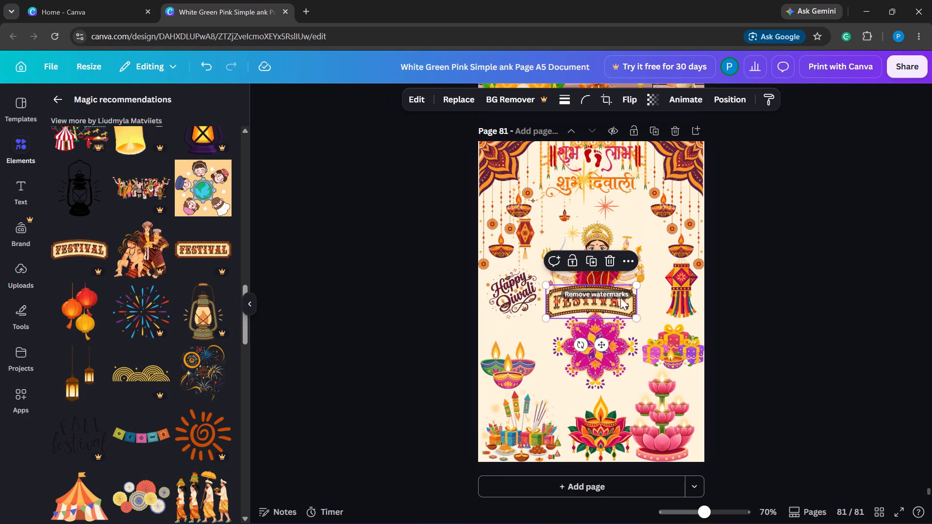
{"action": "left_click_drag", "start_coordinate": [633, 286], "coordinate": [603, 309]}
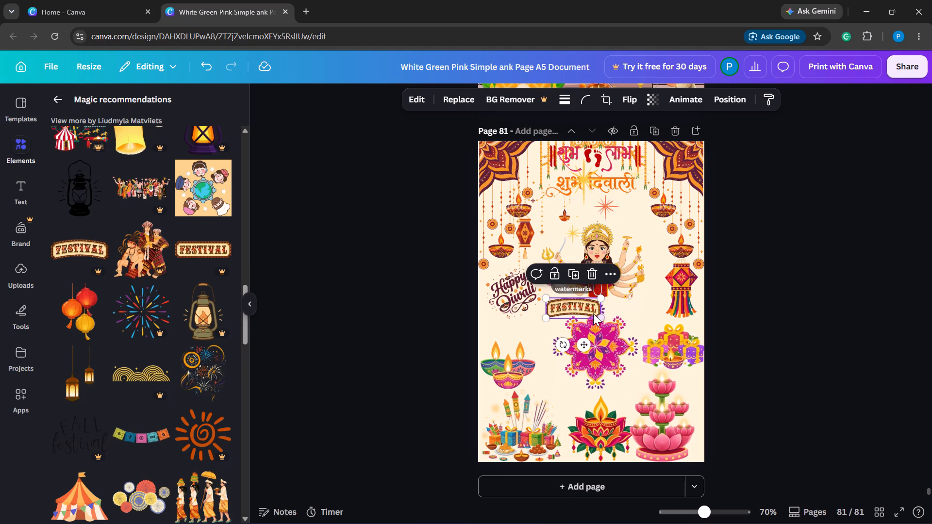
{"action": "left_click_drag", "start_coordinate": [582, 342], "coordinate": [522, 191]}
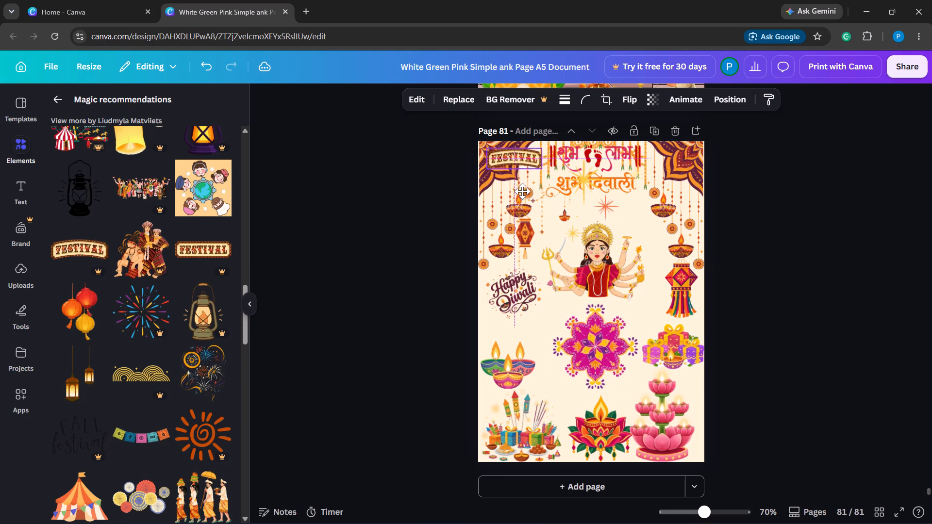
{"action": "left_click_drag", "start_coordinate": [522, 191], "coordinate": [519, 184]}
{"action": "left_click", "coordinate": [401, 259]}
Delete the multi-armed goddess graphic between the शुभ दिवाली lettering and the pink rangoli.
{"action": "scroll", "coordinate": [165, 414], "scroll_direction": "down", "scroll_amount": 1}
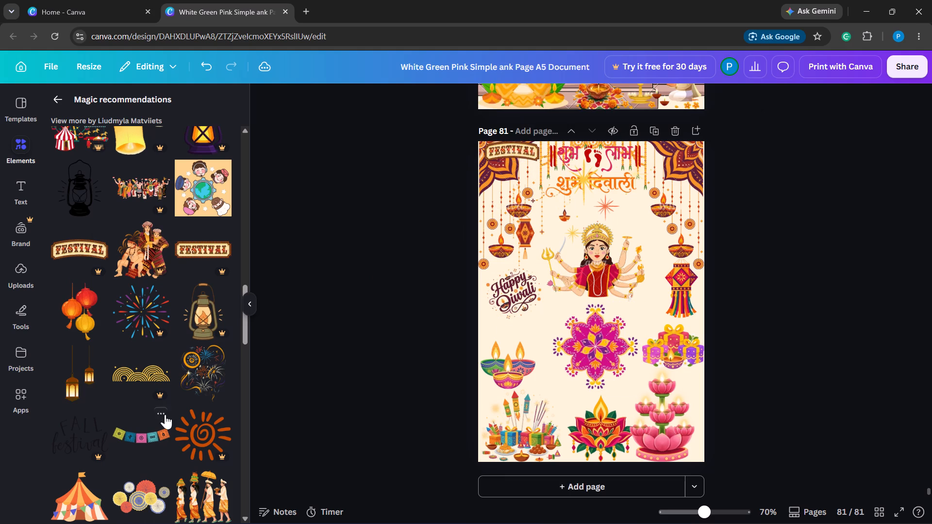
{"action": "scroll", "coordinate": [165, 414], "scroll_direction": "down", "scroll_amount": 2}
{"action": "scroll", "coordinate": [122, 255], "scroll_direction": "down", "scroll_amount": 1}
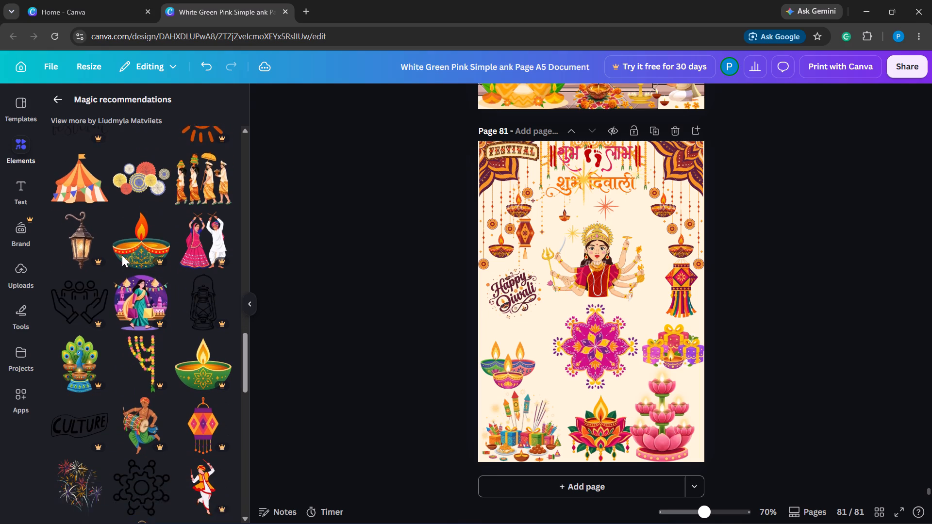
{"action": "scroll", "coordinate": [122, 255], "scroll_direction": "down", "scroll_amount": 4}
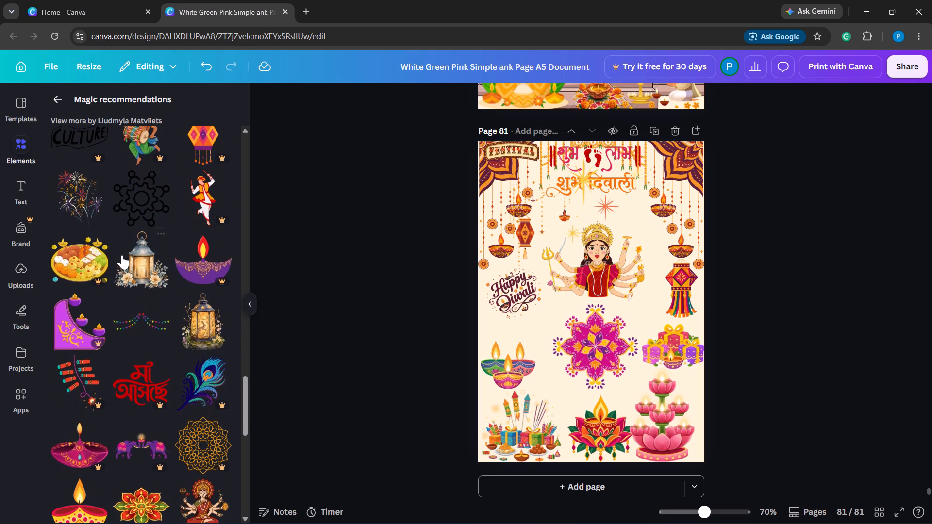
{"action": "scroll", "coordinate": [96, 431], "scroll_direction": "down", "scroll_amount": 2}
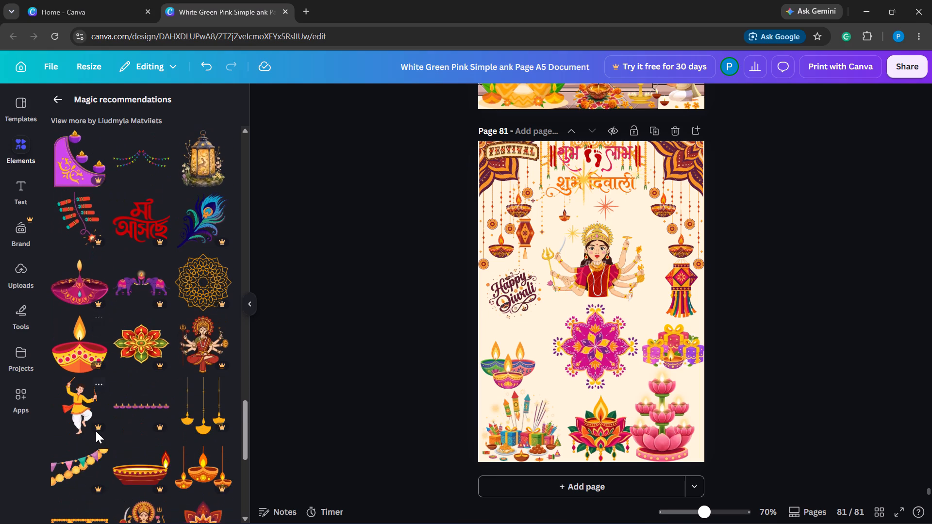
{"action": "scroll", "coordinate": [96, 431], "scroll_direction": "down", "scroll_amount": 1}
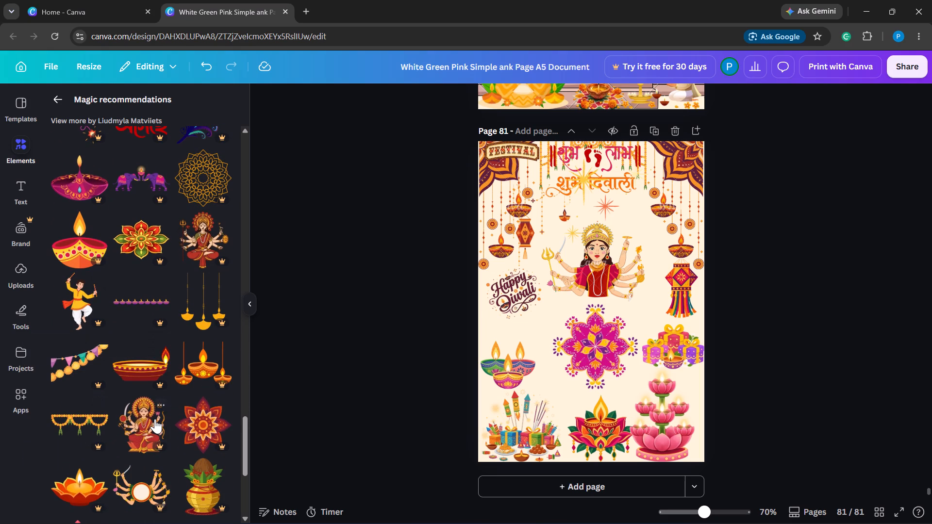
{"action": "left_click", "coordinate": [626, 282]}
{"action": "key", "text": "Delete"}
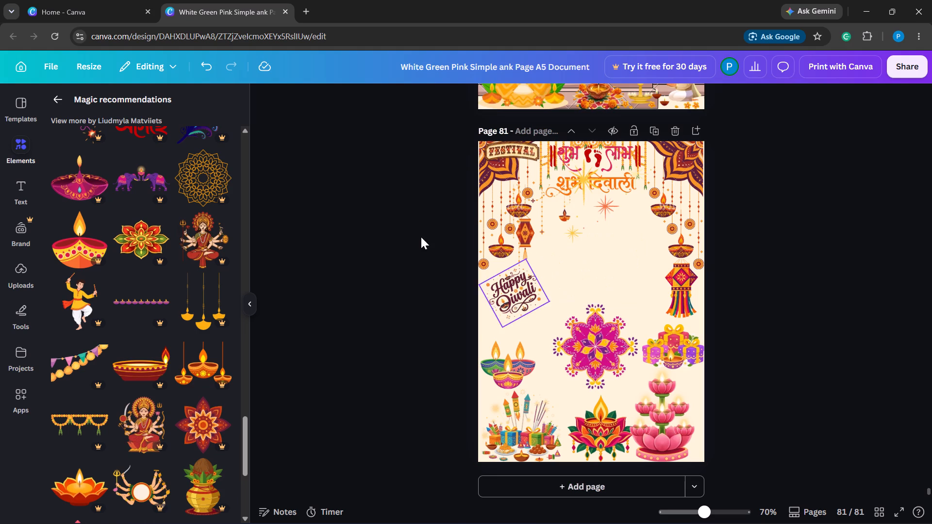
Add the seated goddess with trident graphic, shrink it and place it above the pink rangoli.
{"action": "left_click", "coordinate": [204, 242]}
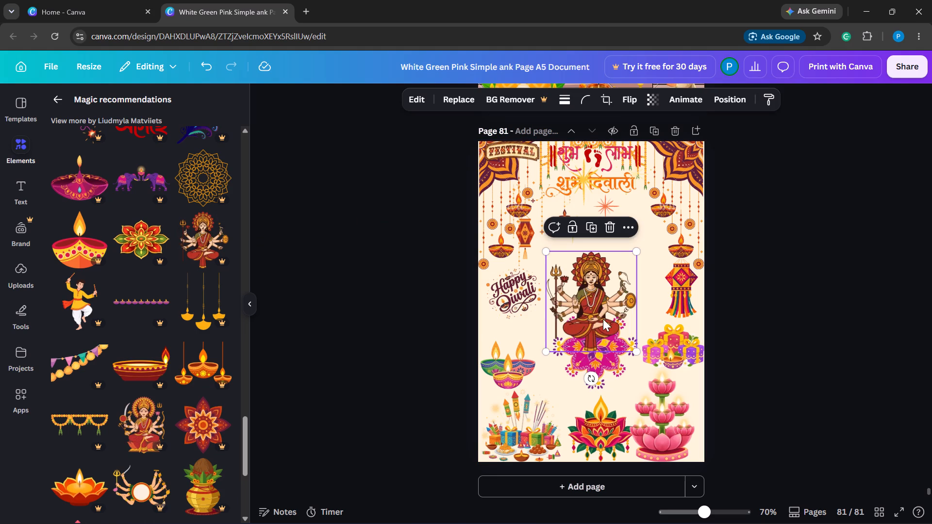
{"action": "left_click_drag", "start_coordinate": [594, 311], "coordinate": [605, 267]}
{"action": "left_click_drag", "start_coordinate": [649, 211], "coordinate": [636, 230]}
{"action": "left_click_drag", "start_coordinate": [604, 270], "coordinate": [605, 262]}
From the full recommendations for the seated goddess graphic, add the लक्ष्मी पूजन lettering, shrink it and place it below the Happy Diwali lettering.
{"action": "left_click", "coordinate": [213, 290]}
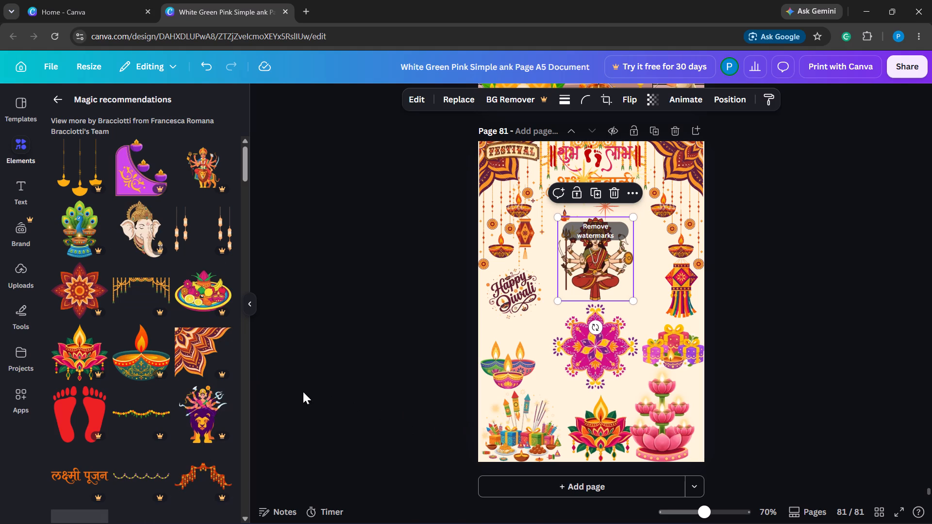
{"action": "left_click", "coordinate": [514, 444]}
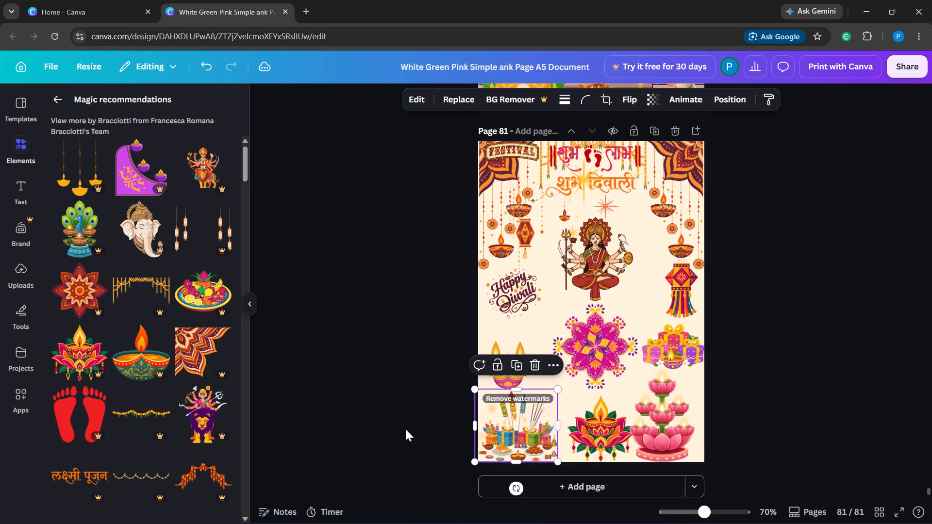
{"action": "scroll", "coordinate": [159, 460], "scroll_direction": "down", "scroll_amount": 1}
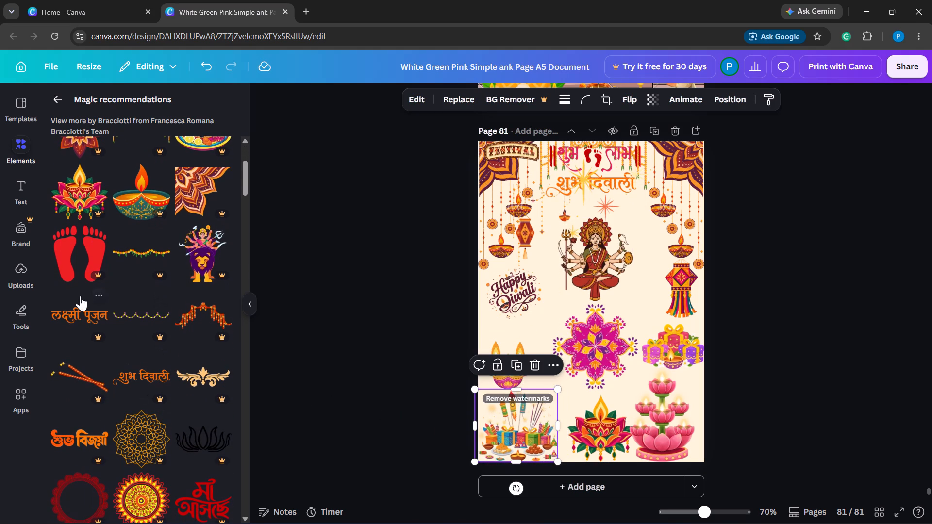
{"action": "left_click", "coordinate": [79, 301]}
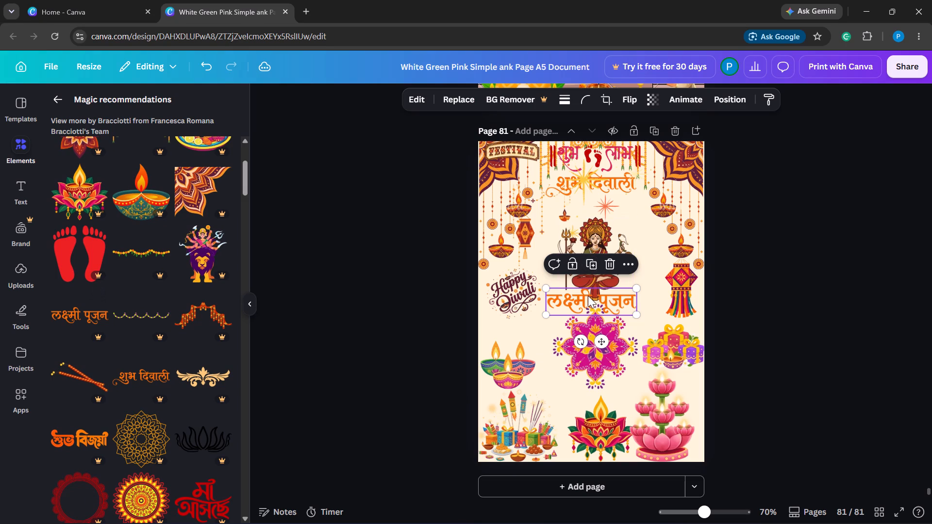
{"action": "left_click_drag", "start_coordinate": [587, 305], "coordinate": [567, 397]}
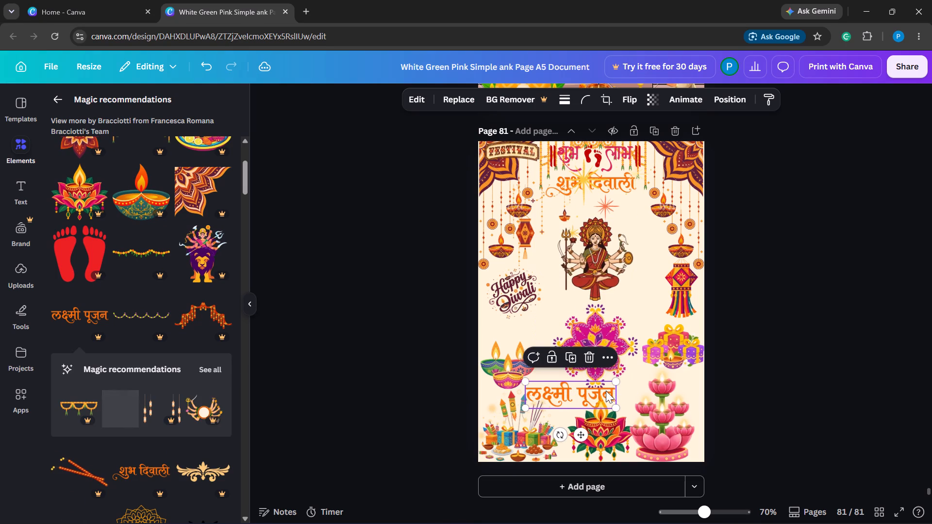
{"action": "left_click_drag", "start_coordinate": [614, 381], "coordinate": [573, 395]}
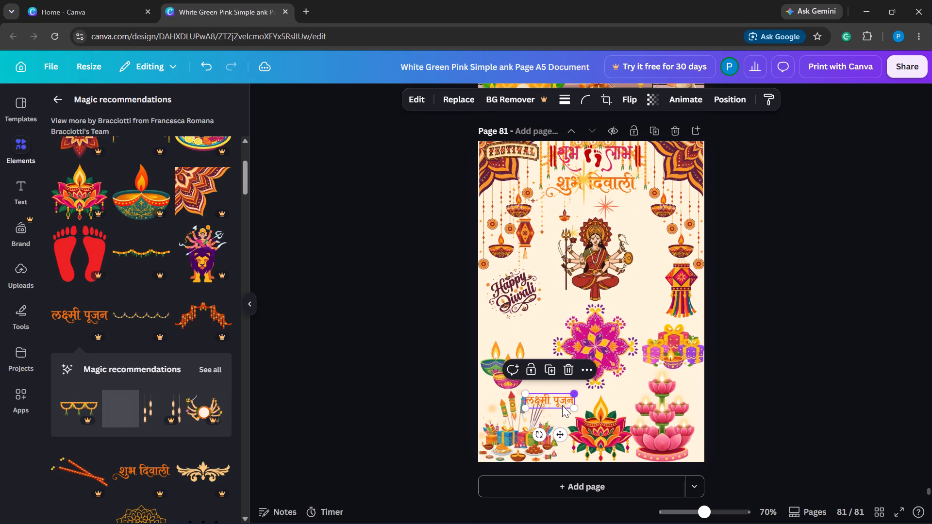
{"action": "left_click_drag", "start_coordinate": [557, 437], "coordinate": [534, 336]}
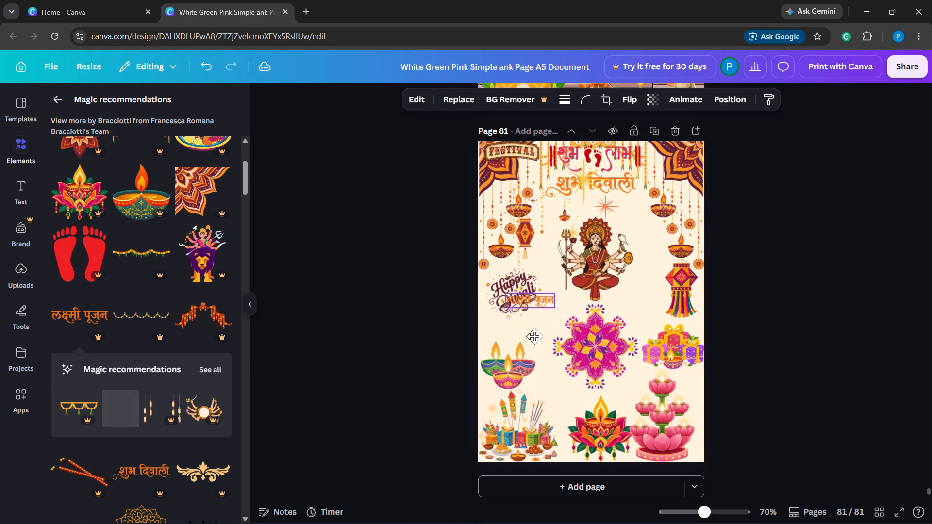
{"action": "left_click_drag", "start_coordinate": [534, 336], "coordinate": [524, 361]}
{"action": "left_click", "coordinate": [744, 351]}
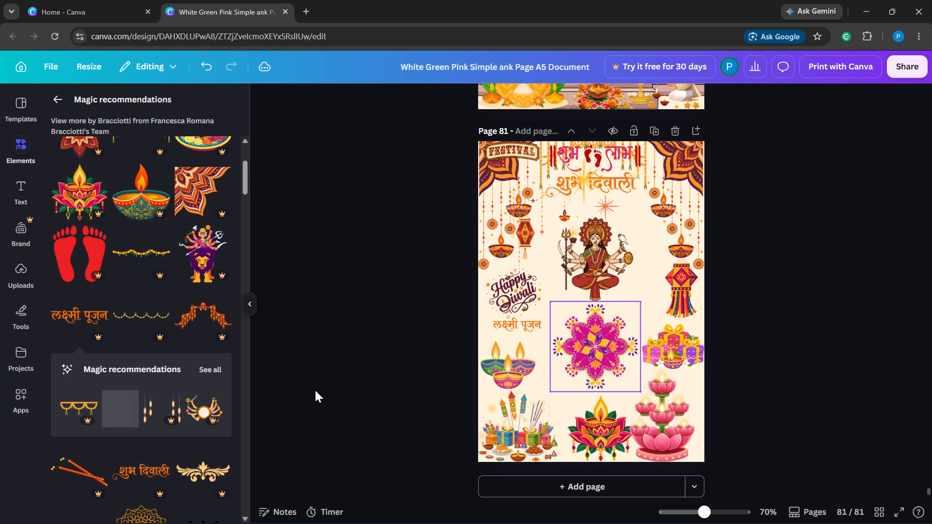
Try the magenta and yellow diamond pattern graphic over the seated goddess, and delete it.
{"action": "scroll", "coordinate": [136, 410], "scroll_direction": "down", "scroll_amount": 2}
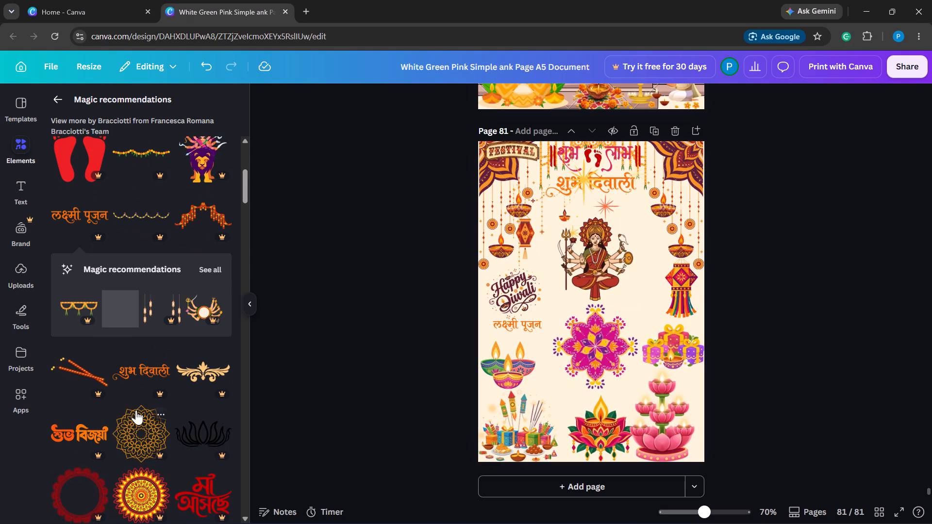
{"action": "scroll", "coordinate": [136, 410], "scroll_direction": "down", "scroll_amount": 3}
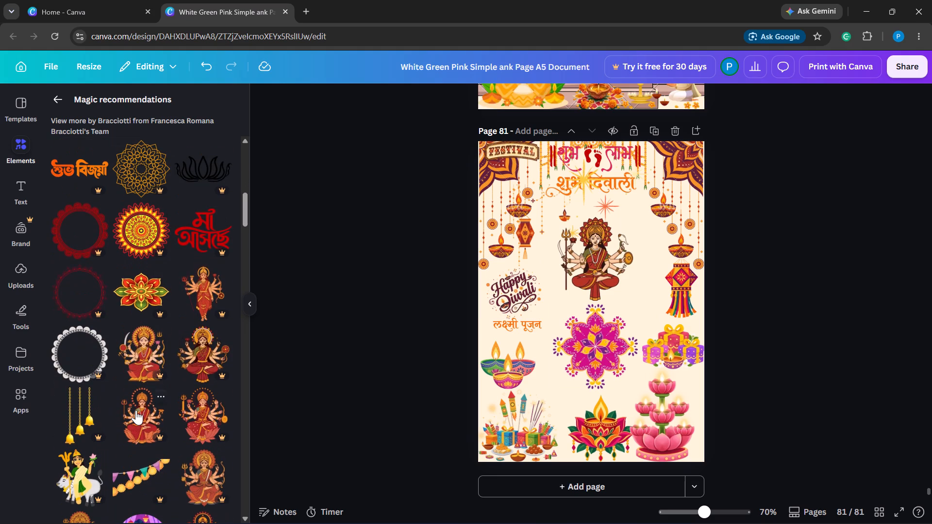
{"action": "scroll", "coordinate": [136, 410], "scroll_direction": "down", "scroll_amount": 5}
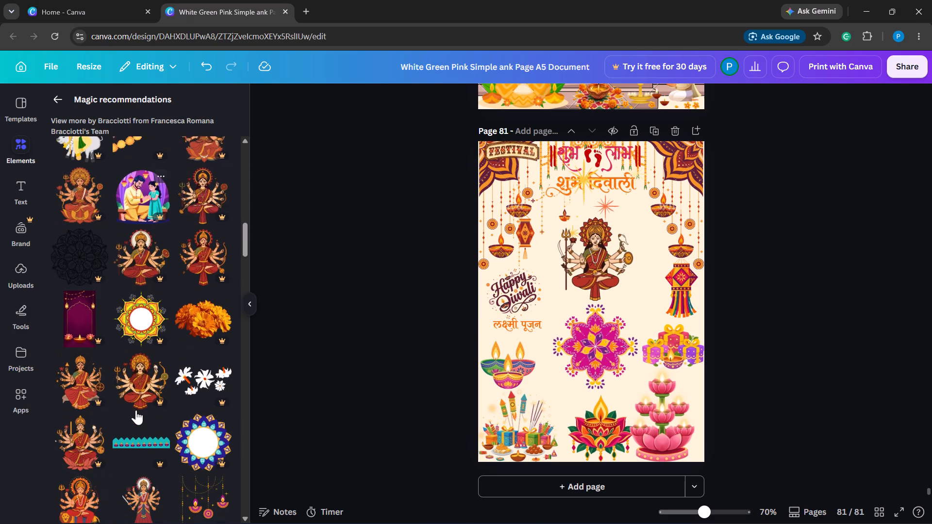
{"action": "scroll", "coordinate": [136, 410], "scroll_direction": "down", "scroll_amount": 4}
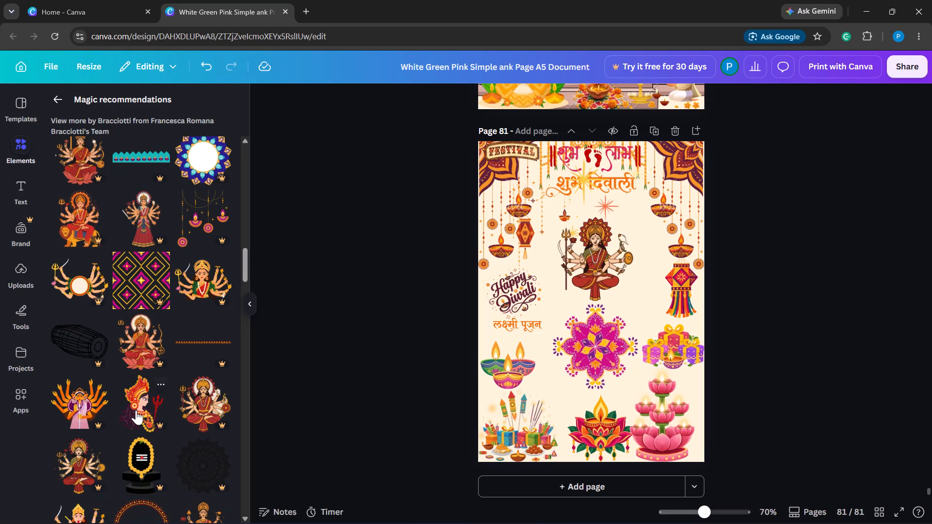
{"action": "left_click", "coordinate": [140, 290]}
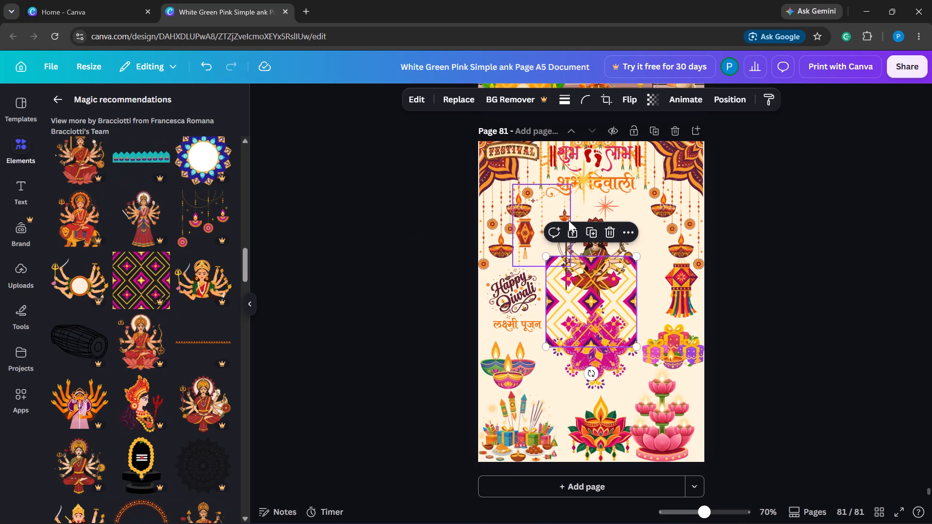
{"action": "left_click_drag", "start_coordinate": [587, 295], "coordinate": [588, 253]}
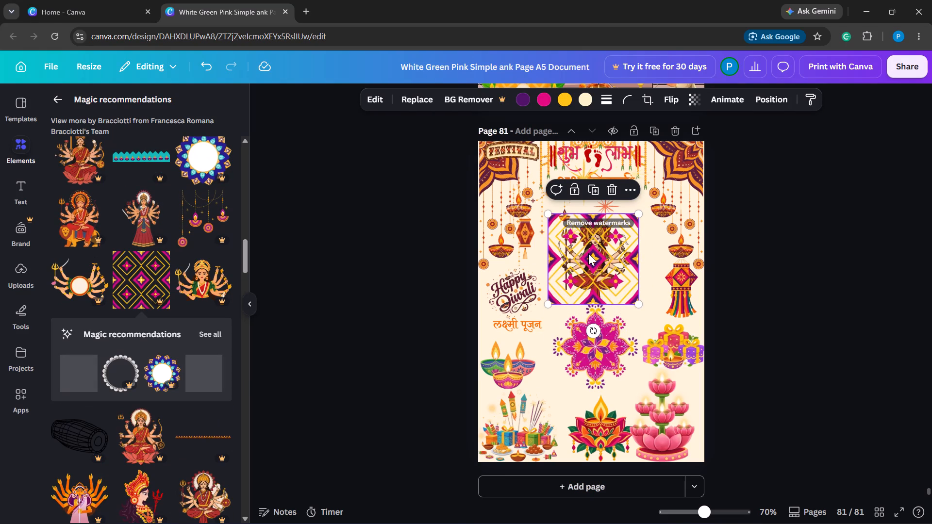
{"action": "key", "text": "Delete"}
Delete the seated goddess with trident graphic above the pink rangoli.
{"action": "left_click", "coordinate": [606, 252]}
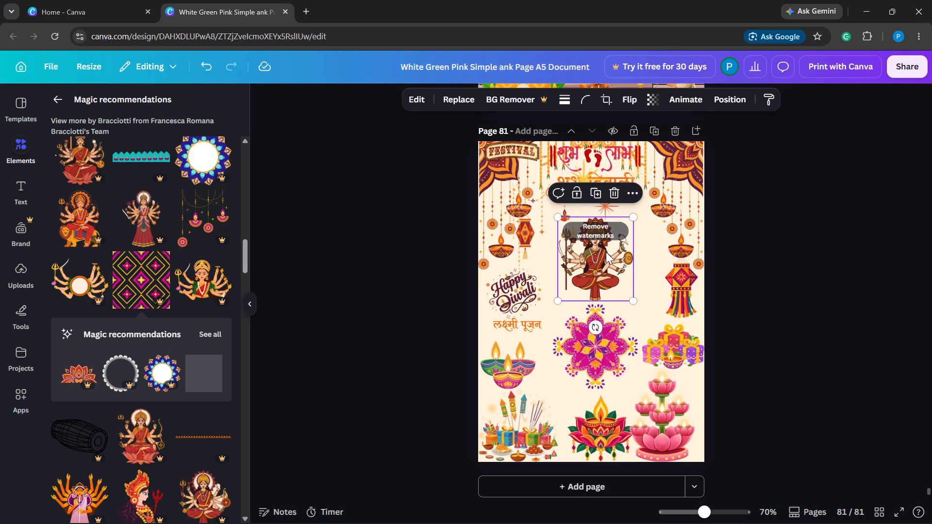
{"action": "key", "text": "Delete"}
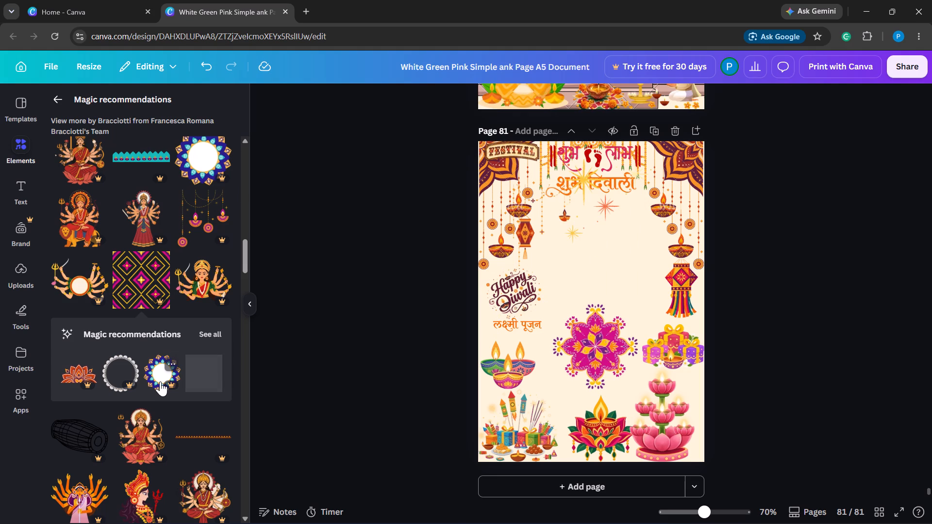
Add the blue mandala frame with the white centre and place it above the pink rangoli.
{"action": "left_click", "coordinate": [153, 376]}
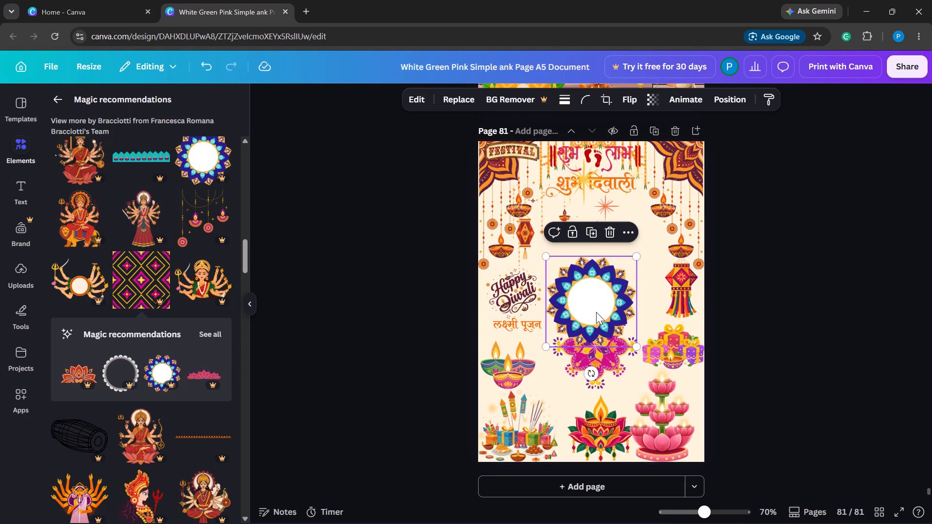
{"action": "left_click_drag", "start_coordinate": [596, 312], "coordinate": [606, 271]}
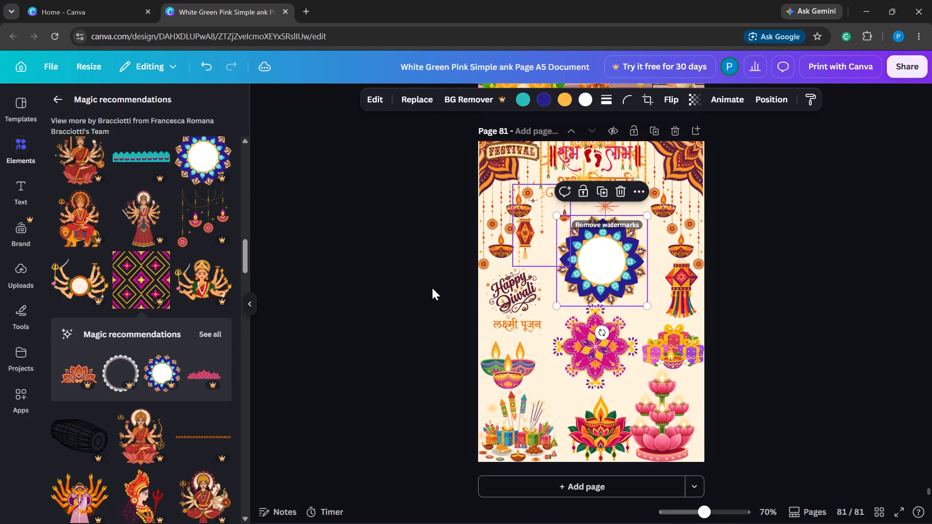
Shrink the pink rangoli and move it beside the three diyas, above the lotus diya.
{"action": "left_click", "coordinate": [584, 362]}
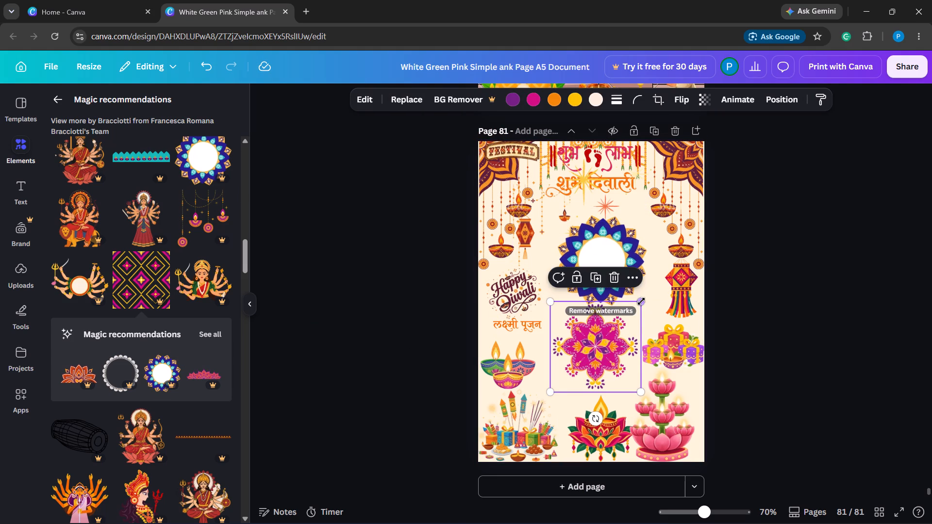
{"action": "left_click_drag", "start_coordinate": [641, 301], "coordinate": [625, 331]}
{"action": "left_click_drag", "start_coordinate": [588, 360], "coordinate": [575, 369]}
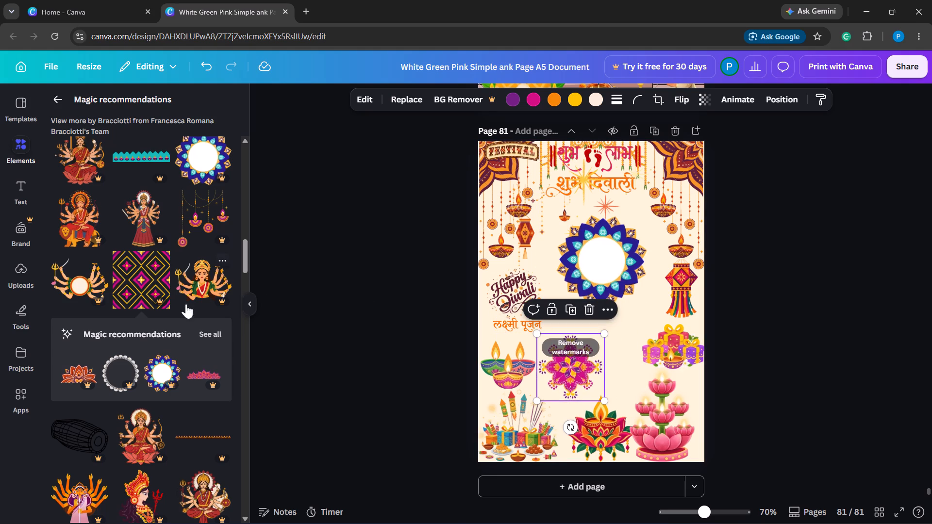
Add the seated goddess graphic with the white halo, shrink it to about 4.5 by 4.7 and centre it on the blue mandala frame.
{"action": "scroll", "coordinate": [171, 352], "scroll_direction": "down", "scroll_amount": 1}
{"action": "left_click", "coordinate": [198, 399]}
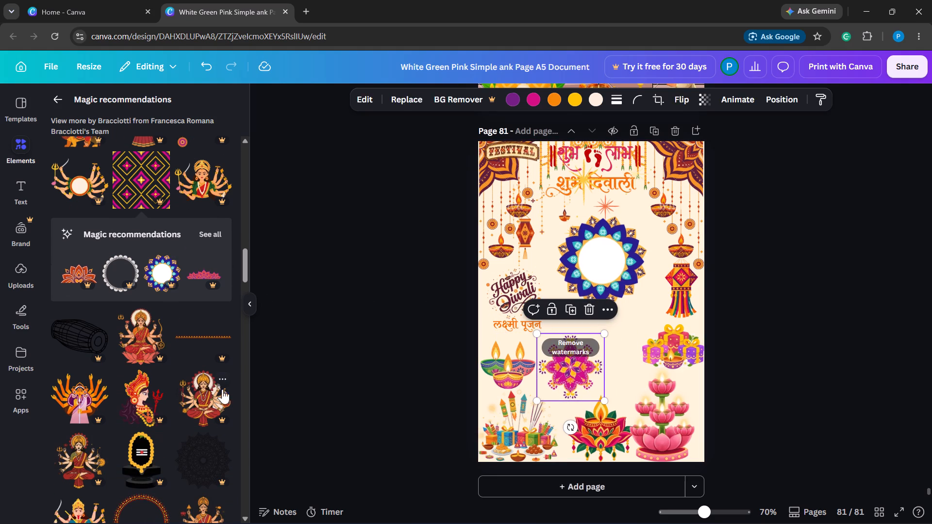
{"action": "left_click_drag", "start_coordinate": [578, 302], "coordinate": [589, 263]}
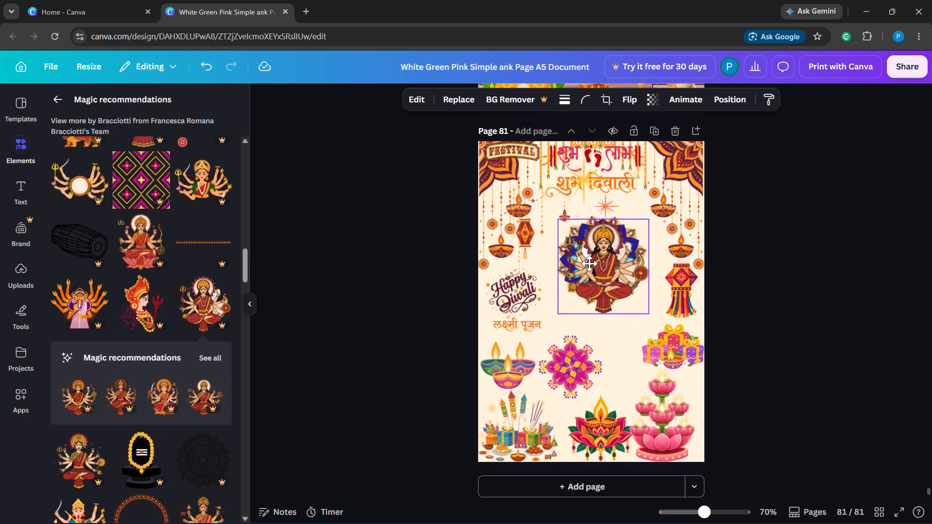
{"action": "left_click_drag", "start_coordinate": [589, 263], "coordinate": [588, 245]}
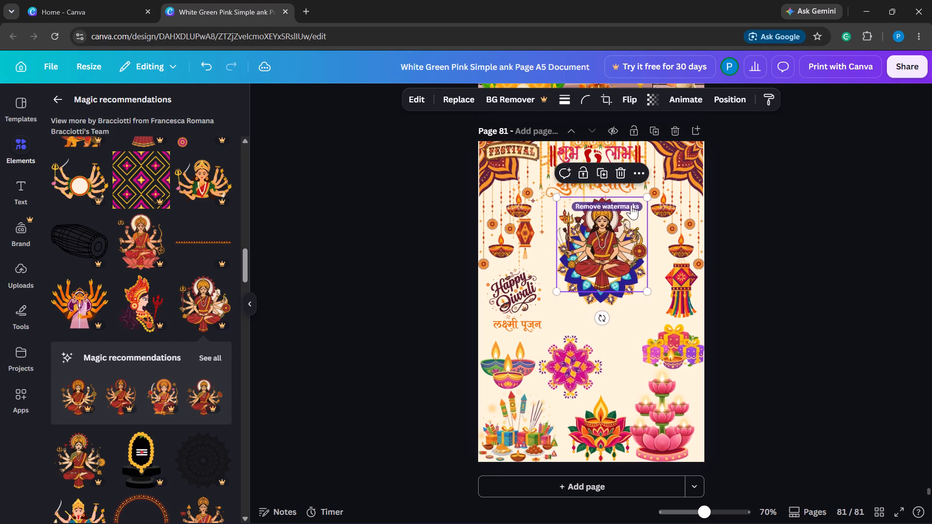
{"action": "left_click_drag", "start_coordinate": [645, 196], "coordinate": [629, 226]}
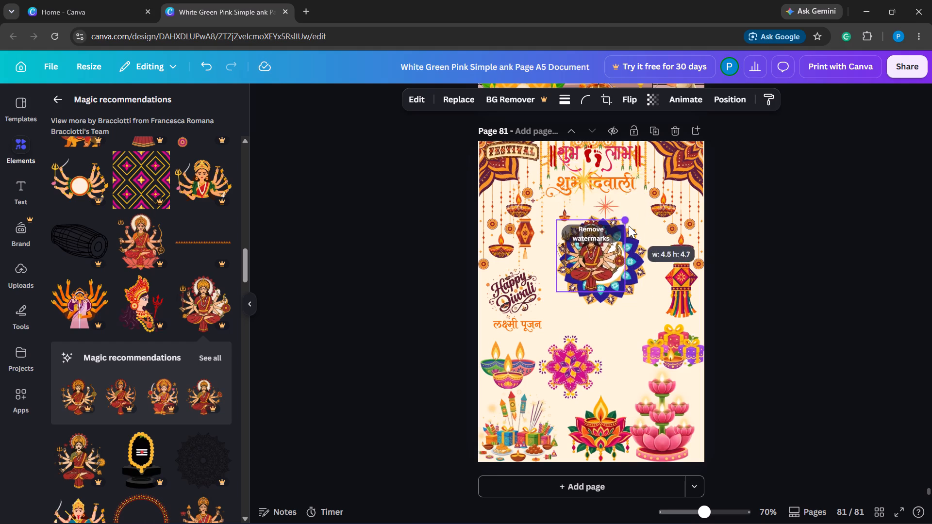
{"action": "left_click_drag", "start_coordinate": [596, 264], "coordinate": [607, 261]}
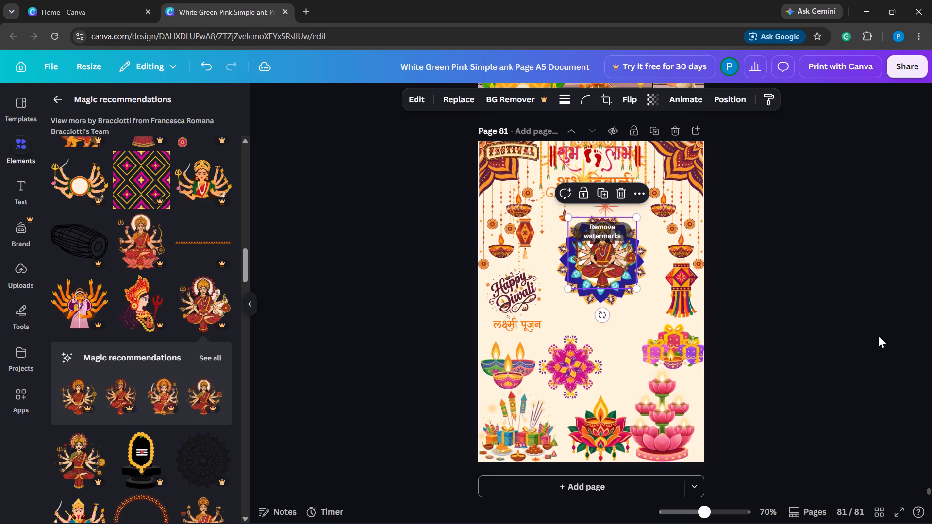
{"action": "left_click", "coordinate": [878, 335]}
Look through the recommendations related to the seated goddess for further graphics and leave them.
{"action": "scroll", "coordinate": [198, 405], "scroll_direction": "down", "scroll_amount": 2}
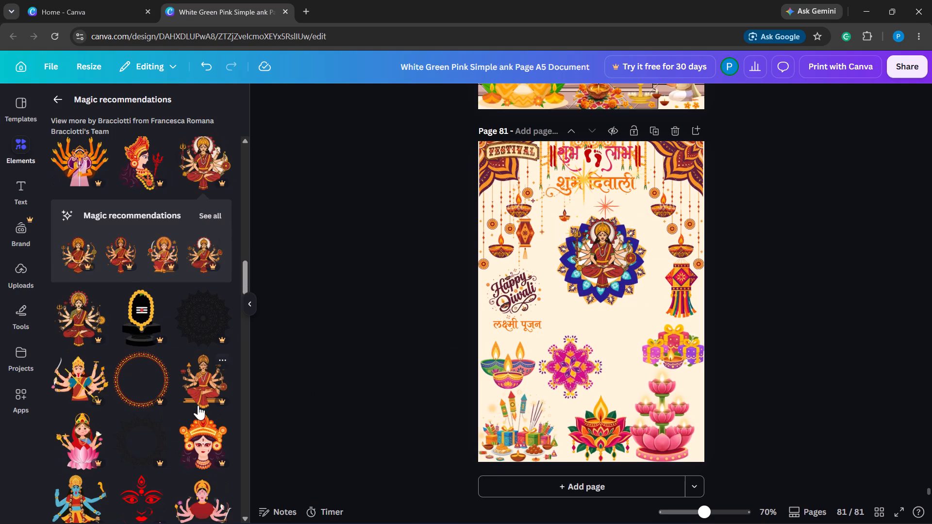
{"action": "scroll", "coordinate": [198, 405], "scroll_direction": "down", "scroll_amount": 6}
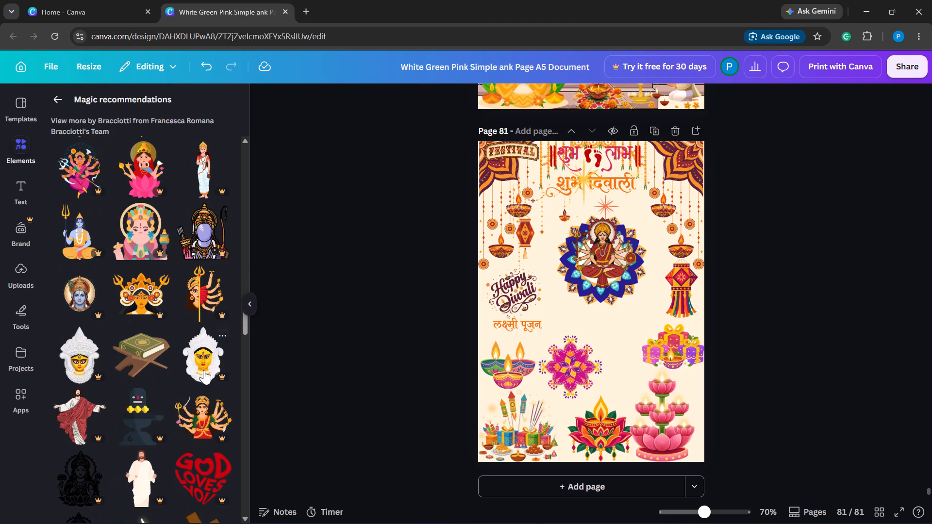
{"action": "scroll", "coordinate": [204, 370], "scroll_direction": "down", "scroll_amount": 7}
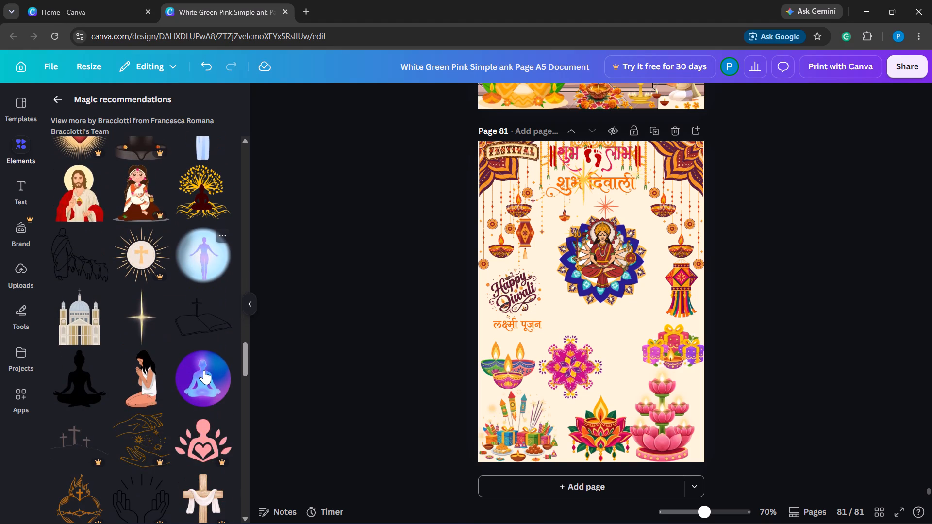
{"action": "scroll", "coordinate": [204, 370], "scroll_direction": "down", "scroll_amount": 3}
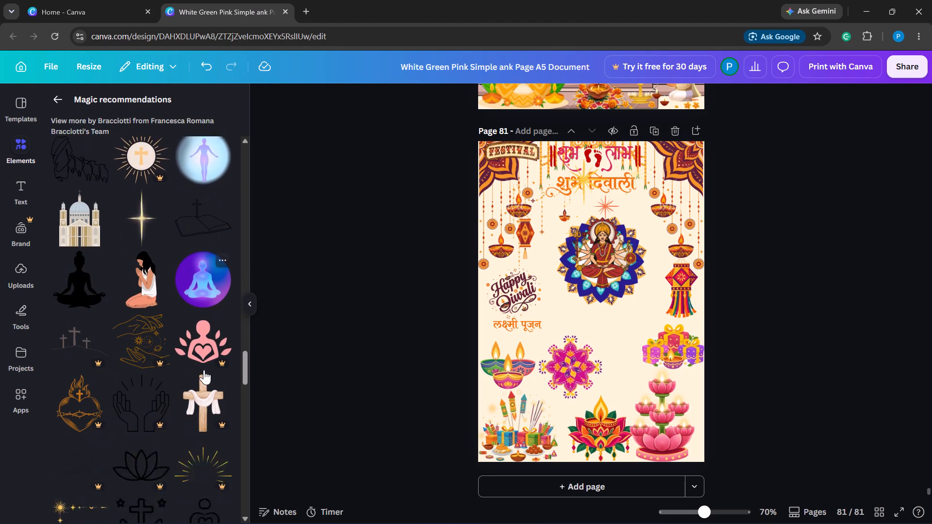
{"action": "scroll", "coordinate": [204, 370], "scroll_direction": "down", "scroll_amount": 1}
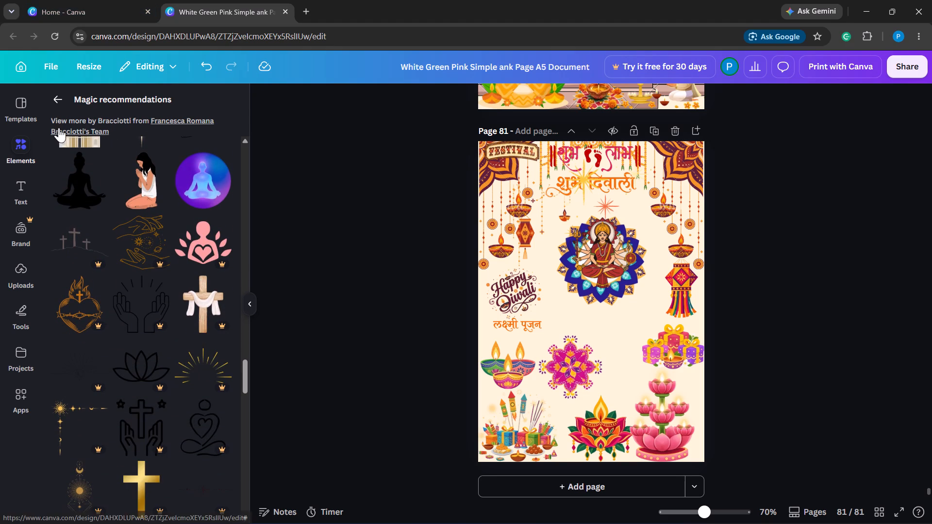
{"action": "left_click", "coordinate": [61, 98]}
{"action": "scroll", "coordinate": [132, 339], "scroll_direction": "up", "scroll_amount": 5}
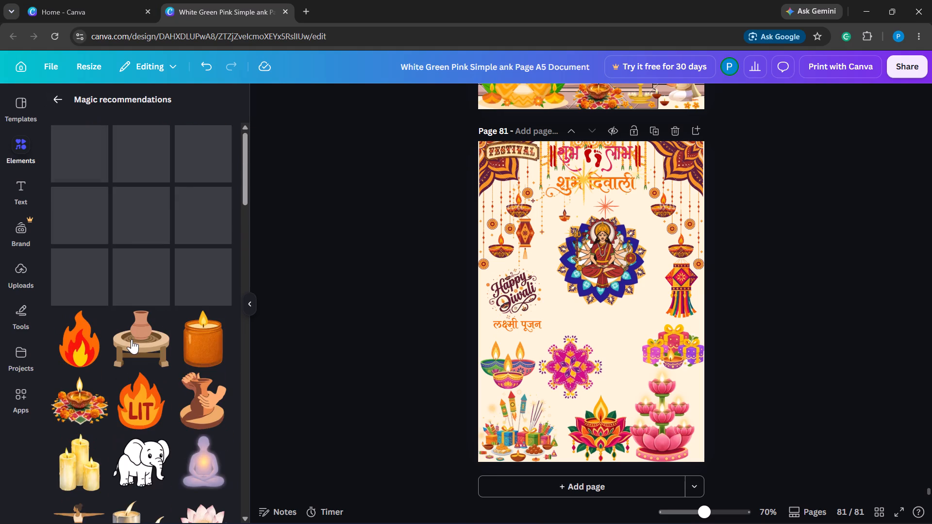
{"action": "scroll", "coordinate": [132, 339], "scroll_direction": "up", "scroll_amount": 11}
{"action": "left_click", "coordinate": [65, 103]}
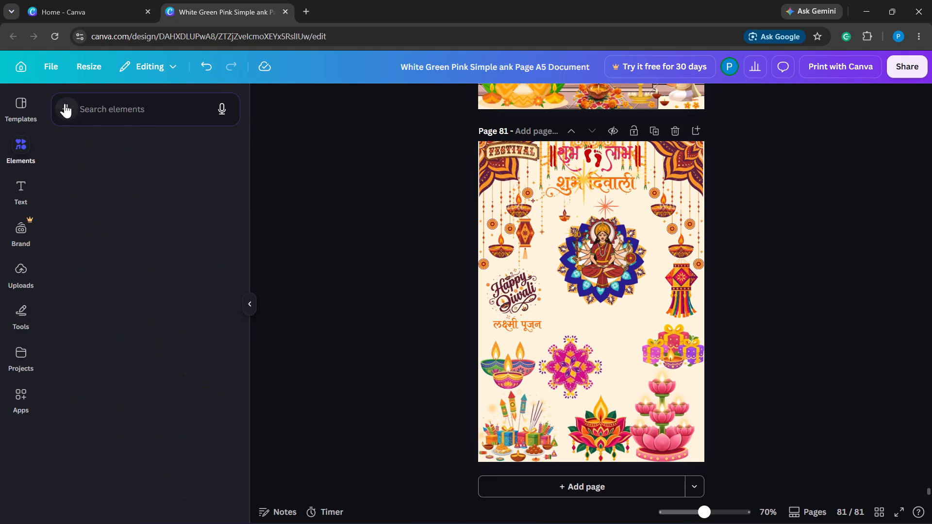
From the full set of recommended graphics, add the golden diya mandala, shrink it and place it between the pink rangoli and the gift boxes.
{"action": "left_click", "coordinate": [232, 225]}
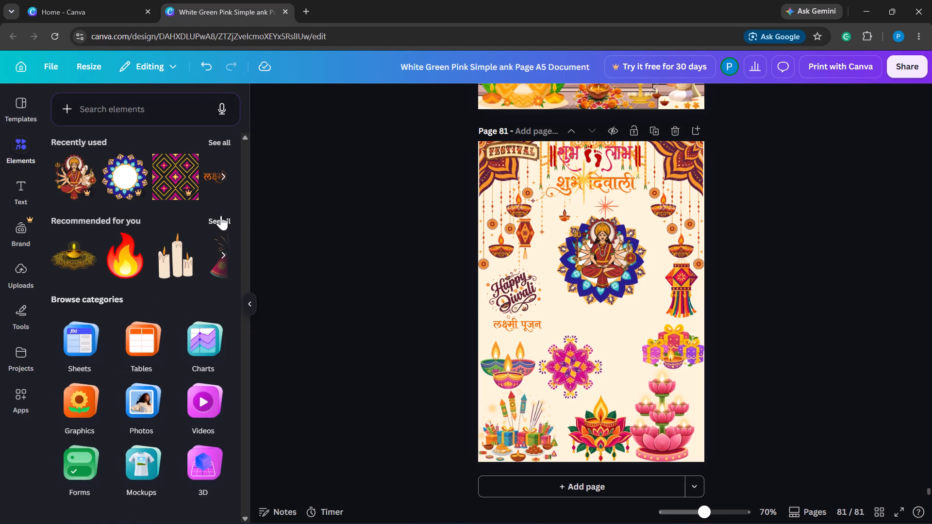
{"action": "left_click", "coordinate": [221, 217]}
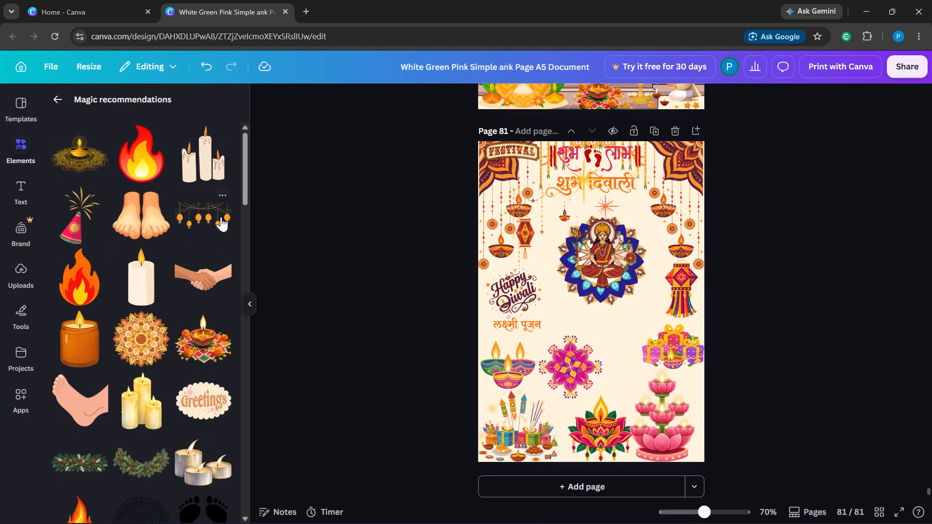
{"action": "scroll", "coordinate": [193, 410], "scroll_direction": "down", "scroll_amount": 2}
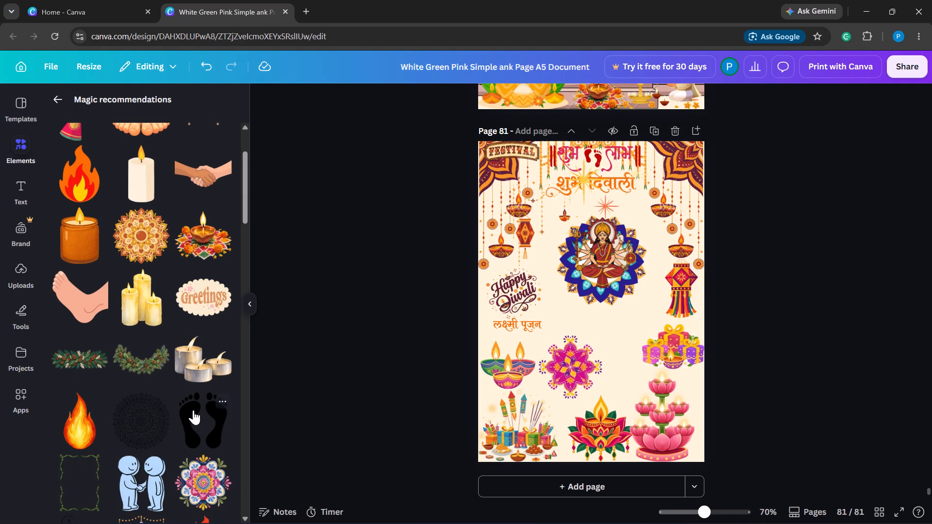
{"action": "scroll", "coordinate": [193, 410], "scroll_direction": "down", "scroll_amount": 5}
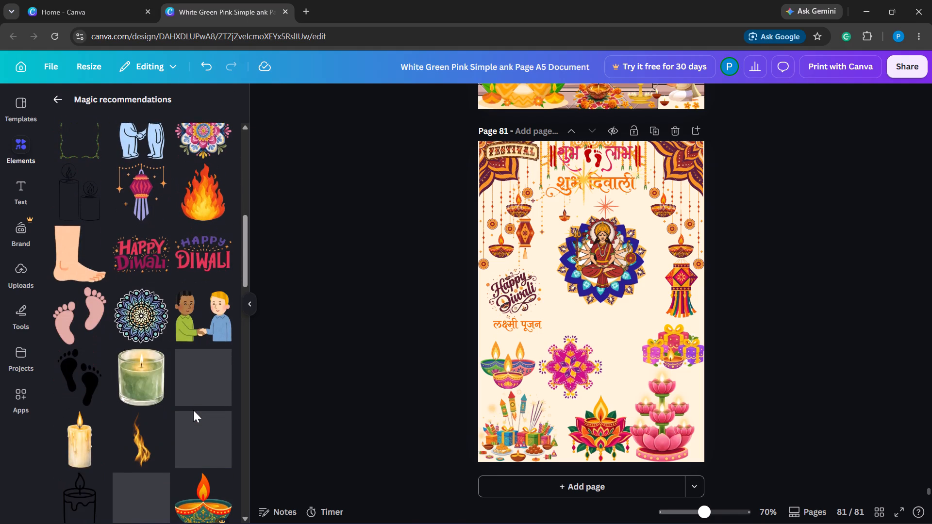
{"action": "scroll", "coordinate": [193, 410], "scroll_direction": "down", "scroll_amount": 3}
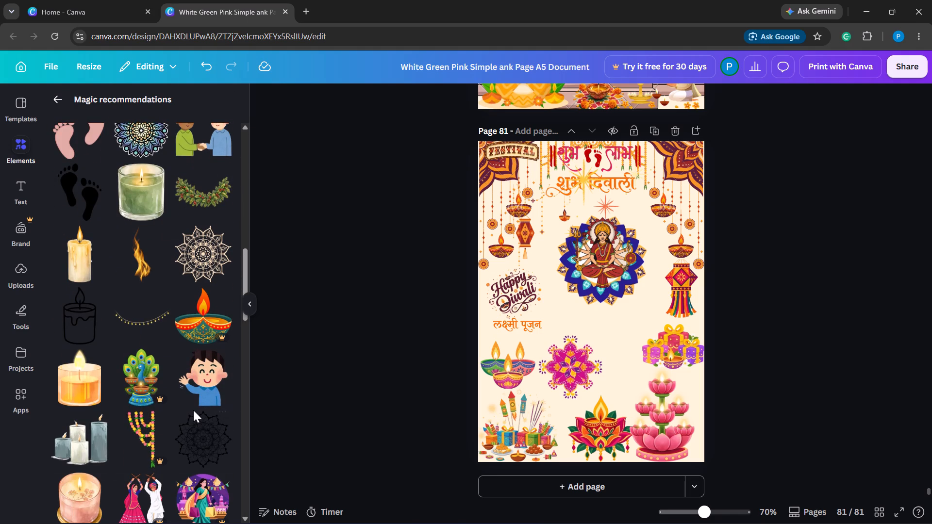
{"action": "scroll", "coordinate": [191, 359], "scroll_direction": "down", "scroll_amount": 2}
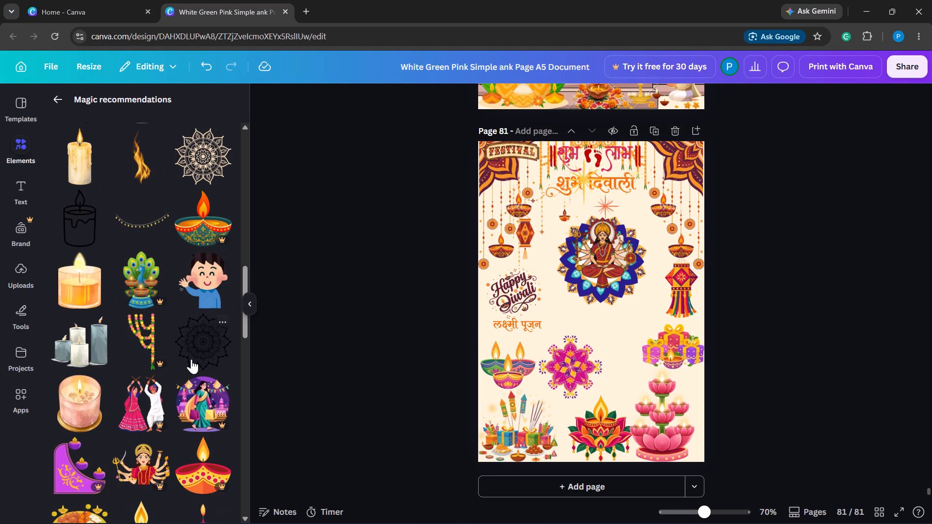
{"action": "scroll", "coordinate": [191, 359], "scroll_direction": "down", "scroll_amount": 4}
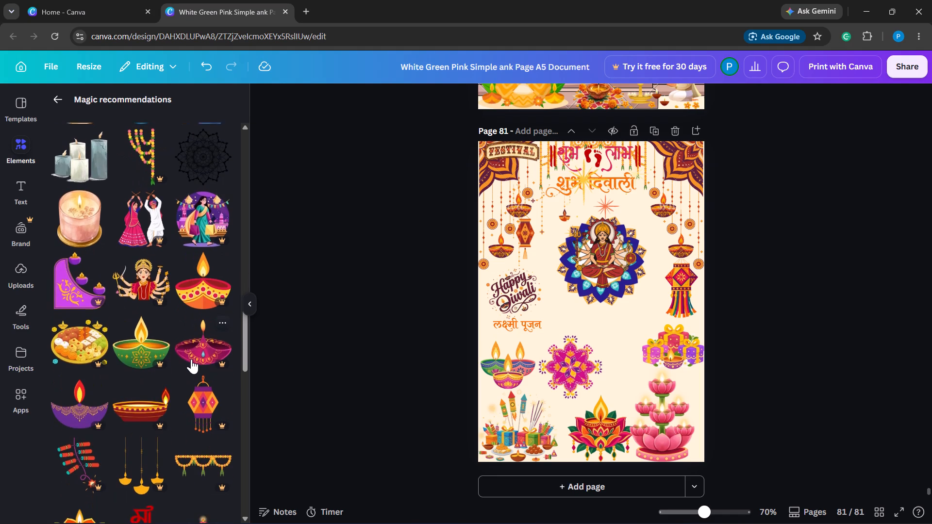
{"action": "scroll", "coordinate": [191, 359], "scroll_direction": "down", "scroll_amount": 5}
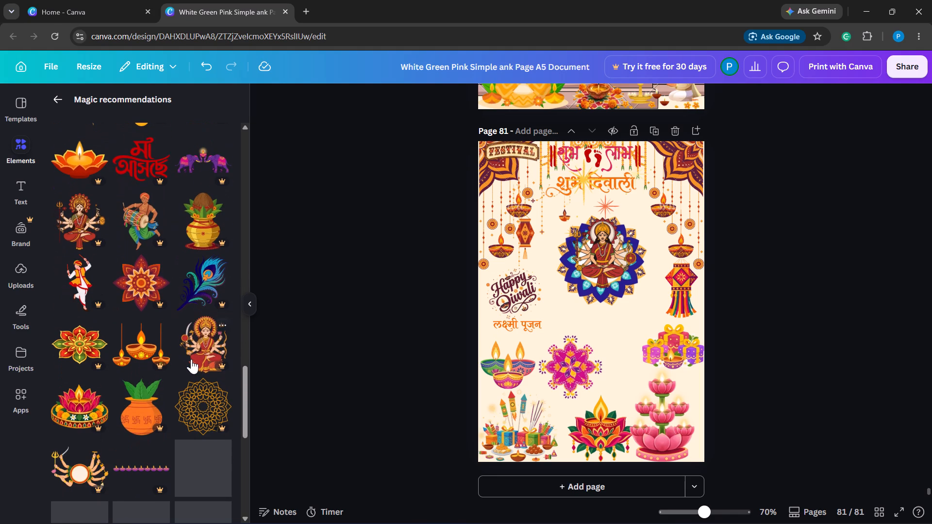
{"action": "scroll", "coordinate": [191, 359], "scroll_direction": "down", "scroll_amount": 2}
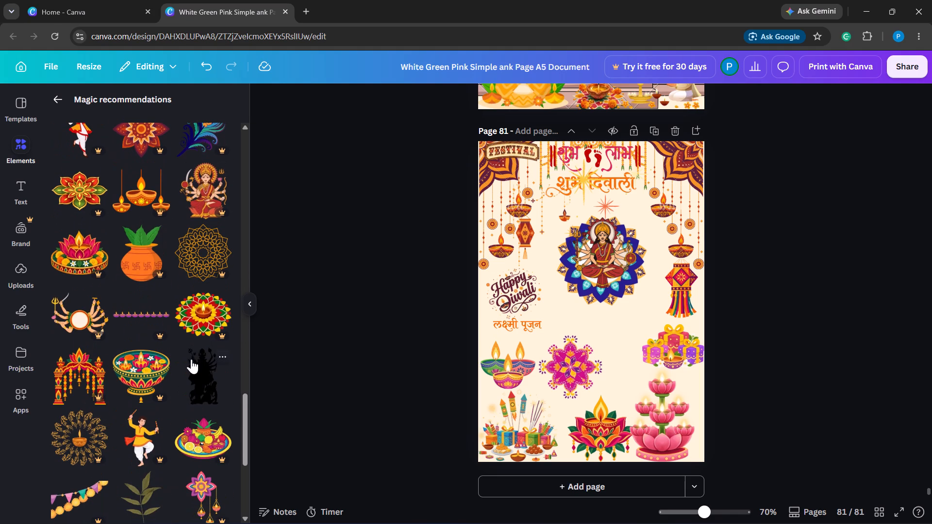
{"action": "scroll", "coordinate": [132, 448], "scroll_direction": "down", "scroll_amount": 1}
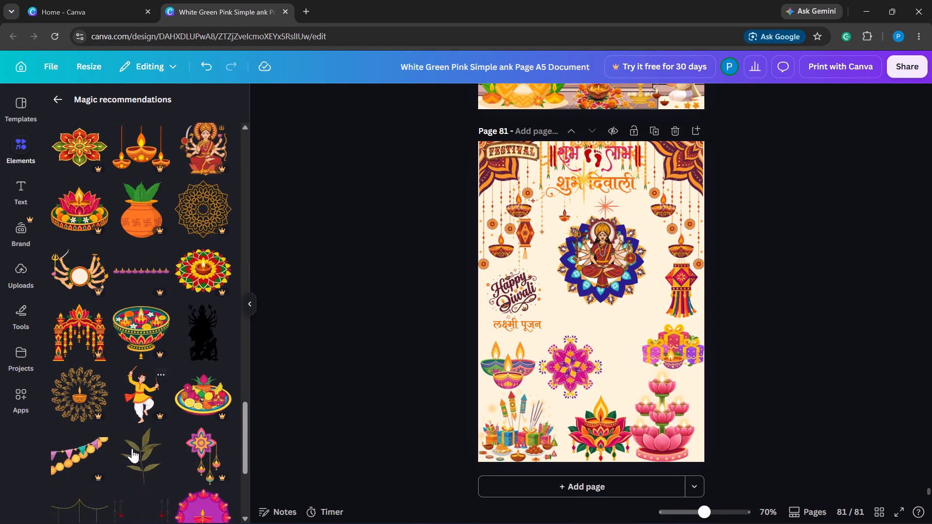
{"action": "scroll", "coordinate": [132, 448], "scroll_direction": "down", "scroll_amount": 1}
{"action": "left_click", "coordinate": [72, 338]}
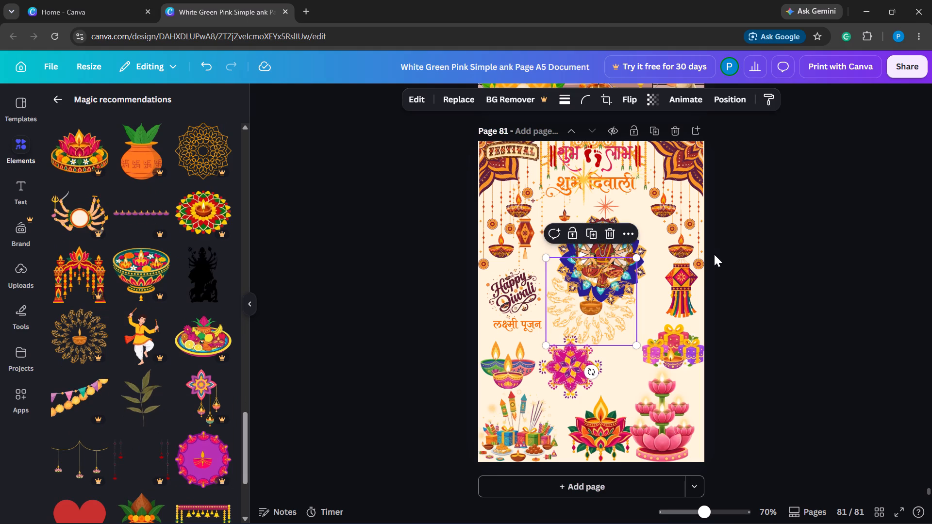
{"action": "left_click_drag", "start_coordinate": [638, 257], "coordinate": [598, 298]}
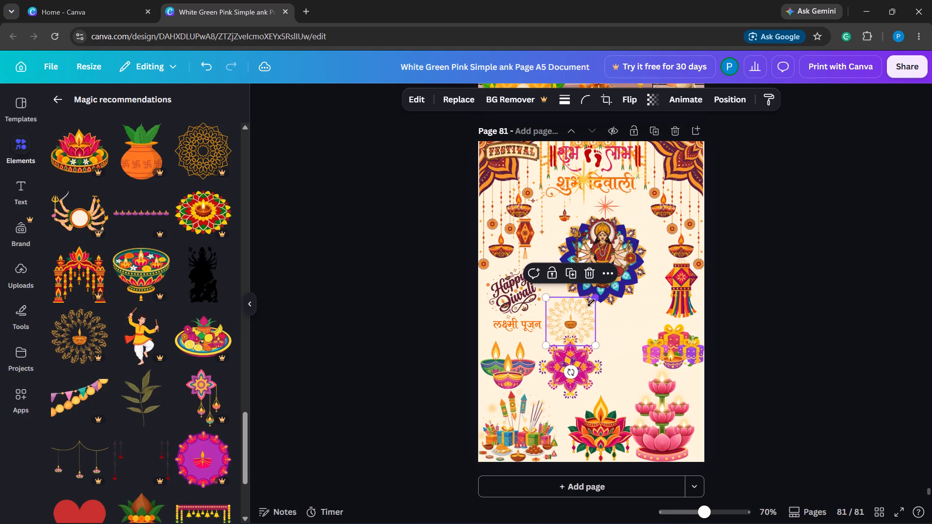
{"action": "left_click_drag", "start_coordinate": [577, 315], "coordinate": [627, 325]}
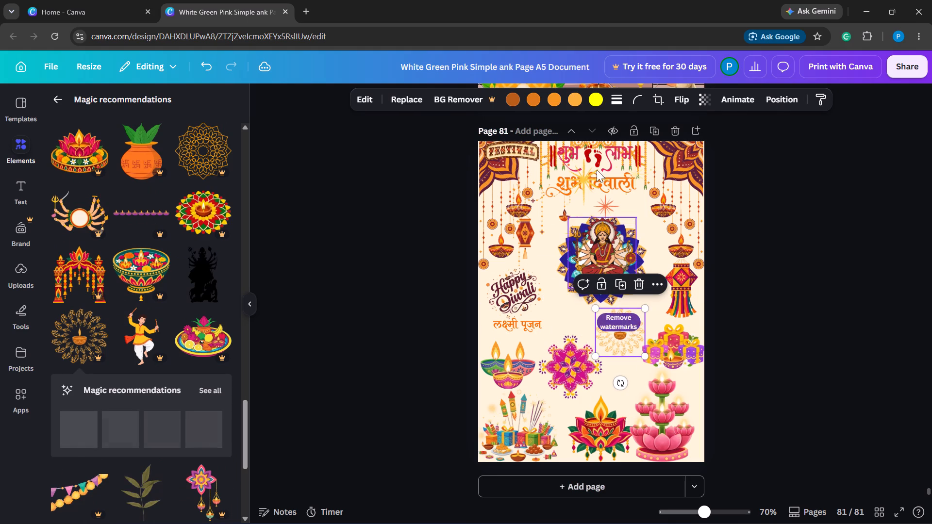
Recolour the diya mandala, changing its yellow to dark red and its light orange to bright red.
{"action": "left_click", "coordinate": [590, 91]}
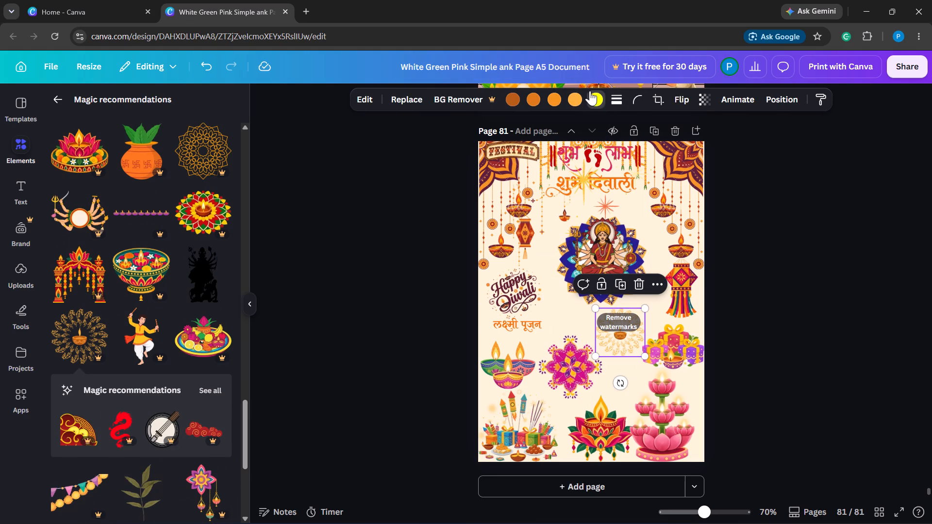
{"action": "scroll", "coordinate": [184, 325], "scroll_direction": "down", "scroll_amount": 2}
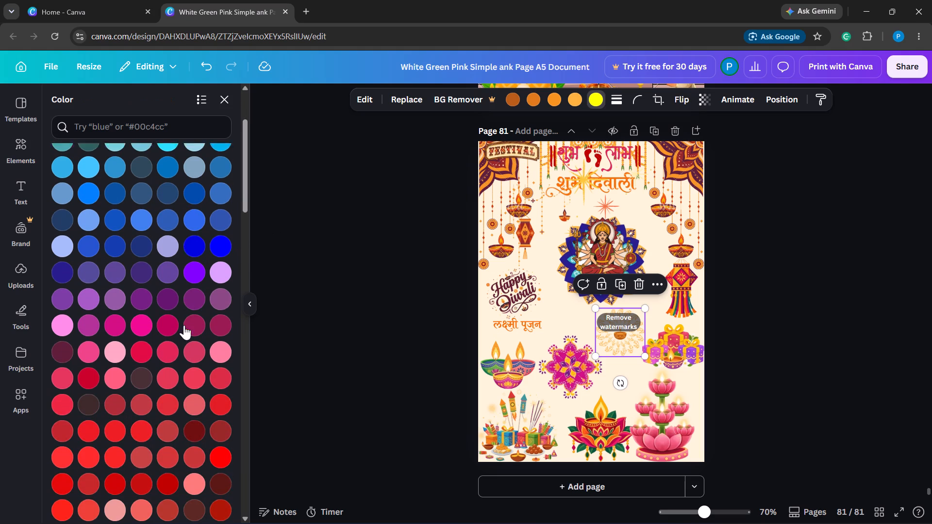
{"action": "left_click", "coordinate": [116, 477]}
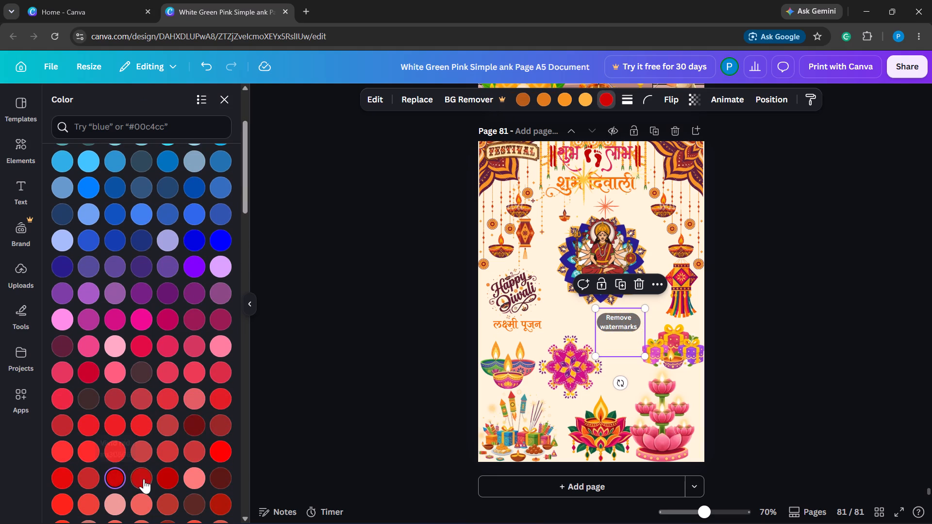
{"action": "left_click", "coordinate": [583, 98]}
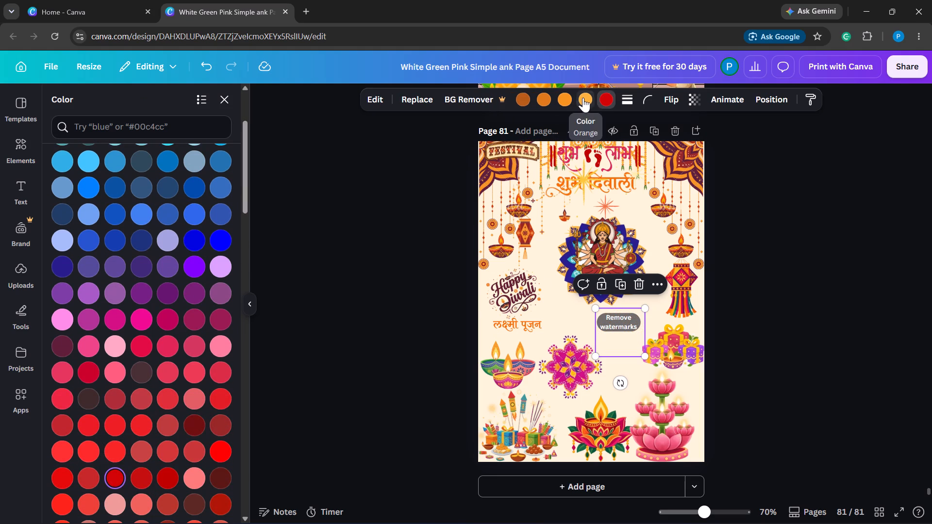
{"action": "left_click", "coordinate": [229, 447]}
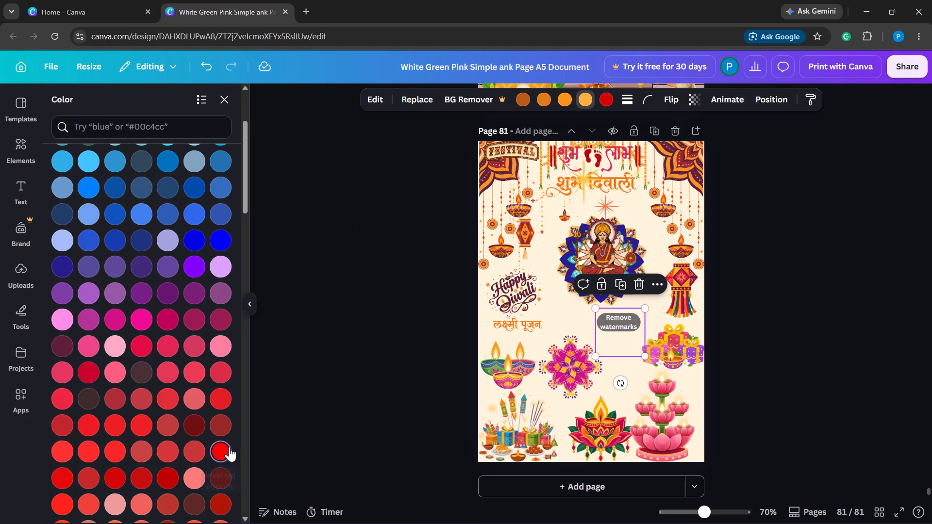
{"action": "left_click", "coordinate": [350, 414]}
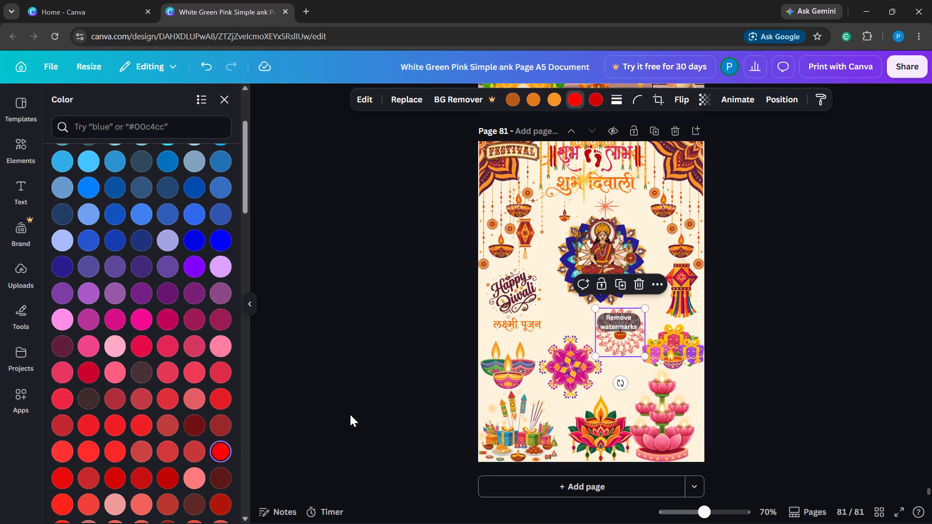
{"action": "left_click", "coordinate": [350, 414]}
From the diya mandala's related recommendations, add the March 24 calendar graphic, shrink it and place it in the page's upper-right corner.
{"action": "scroll", "coordinate": [191, 388], "scroll_direction": "down", "scroll_amount": 2}
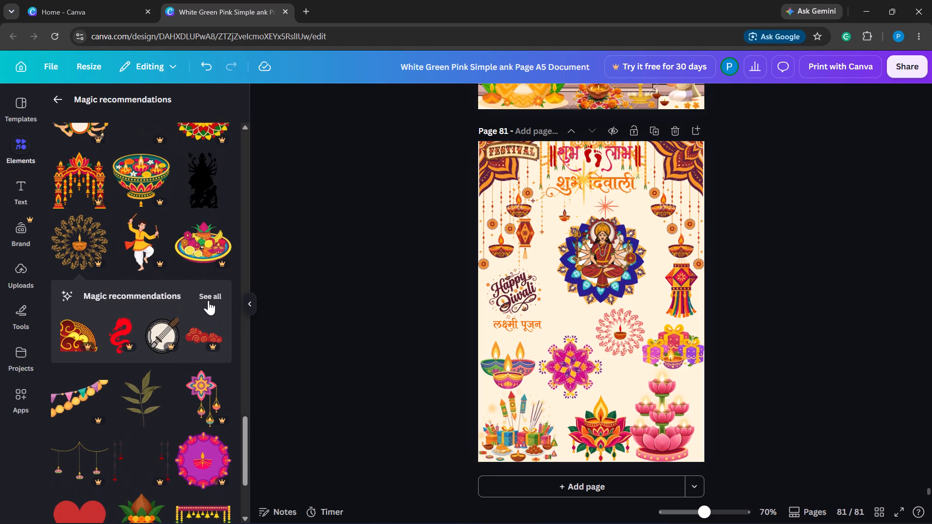
{"action": "left_click", "coordinate": [208, 297]}
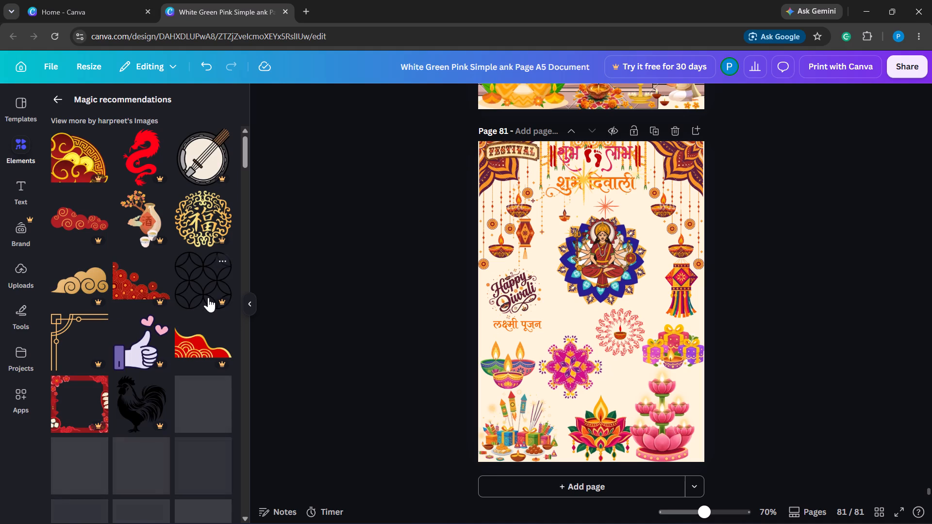
{"action": "scroll", "coordinate": [208, 297], "scroll_direction": "down", "scroll_amount": 3}
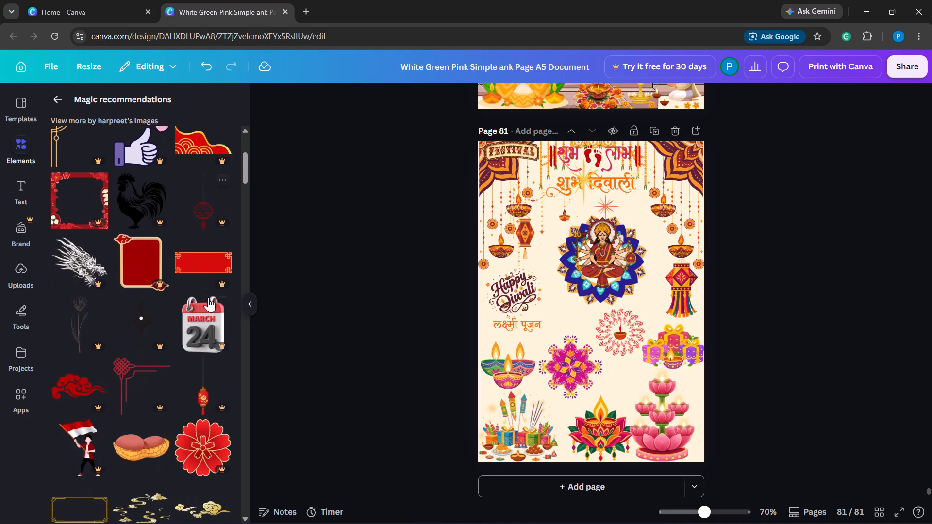
{"action": "scroll", "coordinate": [208, 297], "scroll_direction": "down", "scroll_amount": 2}
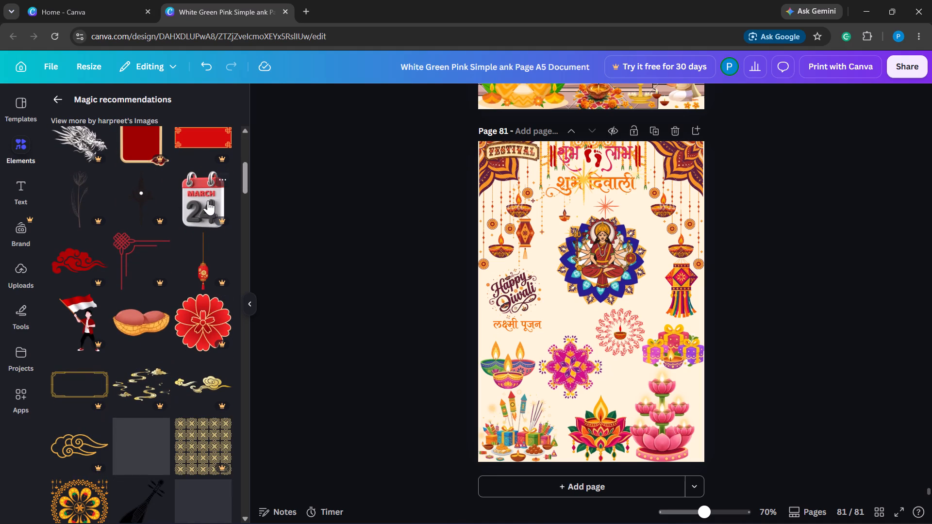
{"action": "left_click", "coordinate": [208, 200]}
{"action": "left_click_drag", "start_coordinate": [683, 180], "coordinate": [556, 406]}
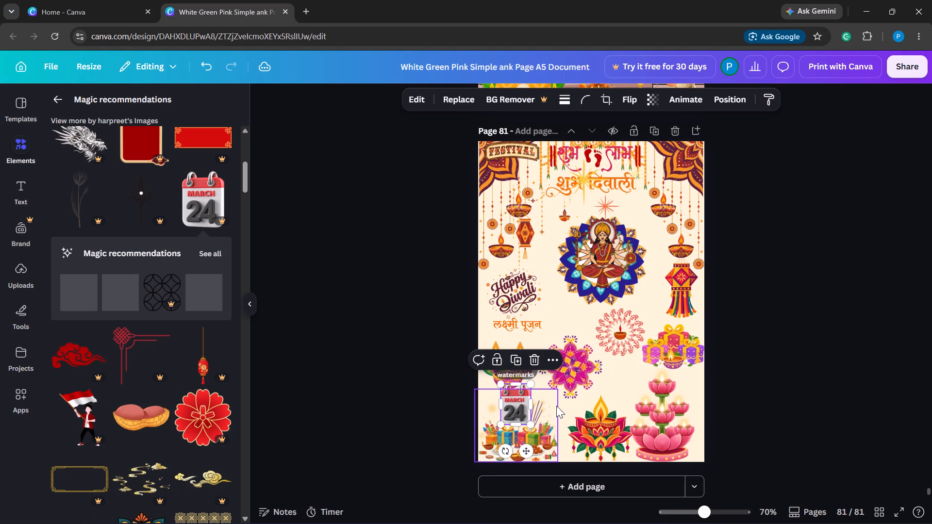
{"action": "left_click_drag", "start_coordinate": [524, 409], "coordinate": [692, 166]}
{"action": "left_click", "coordinate": [740, 173]}
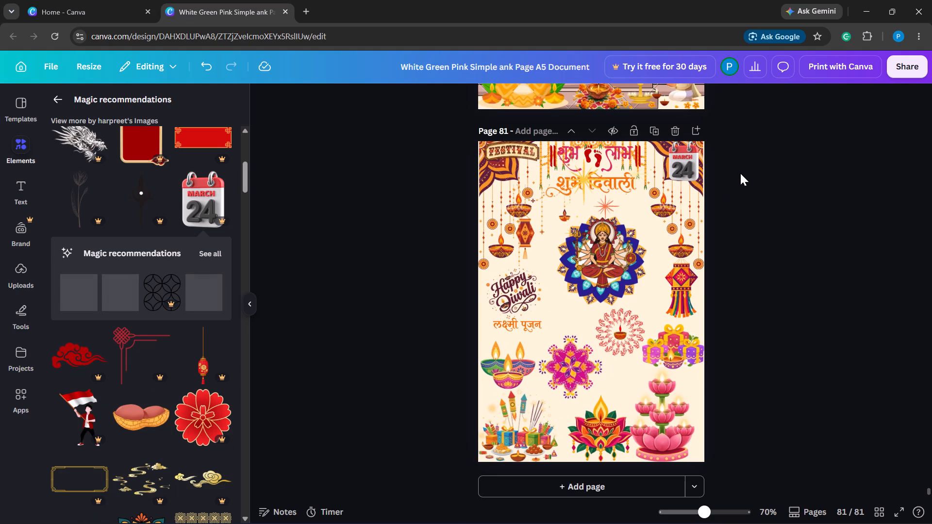
From the recommended graphics, add the open ring of orange diyas, shrink it and place it beside the लक्ष्मी पूजन lettering, below the goddess mandala.
{"action": "scroll", "coordinate": [182, 330], "scroll_direction": "down", "scroll_amount": 3}
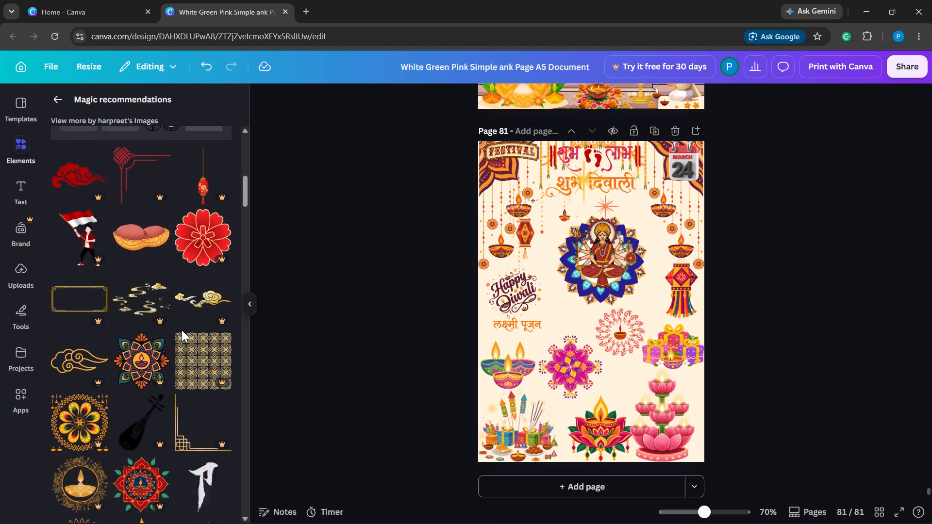
{"action": "scroll", "coordinate": [182, 330], "scroll_direction": "down", "scroll_amount": 3}
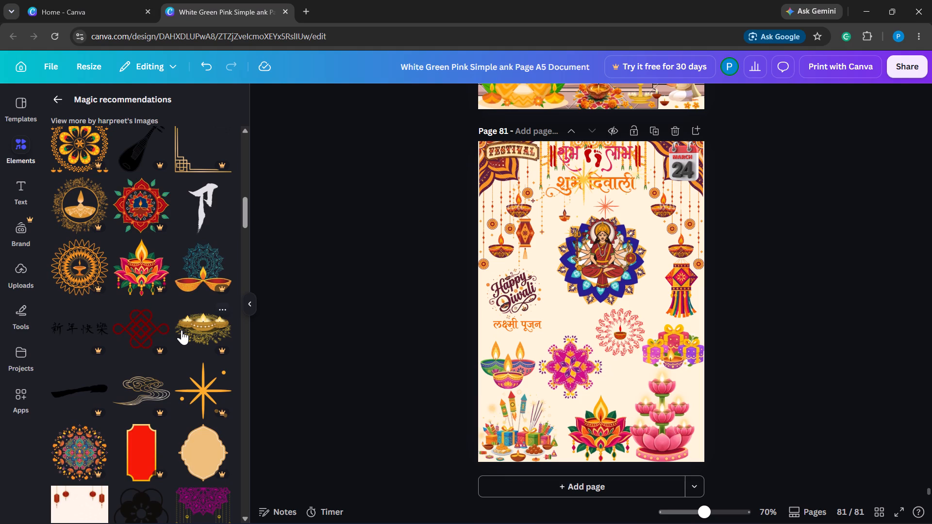
{"action": "scroll", "coordinate": [182, 330], "scroll_direction": "down", "scroll_amount": 1}
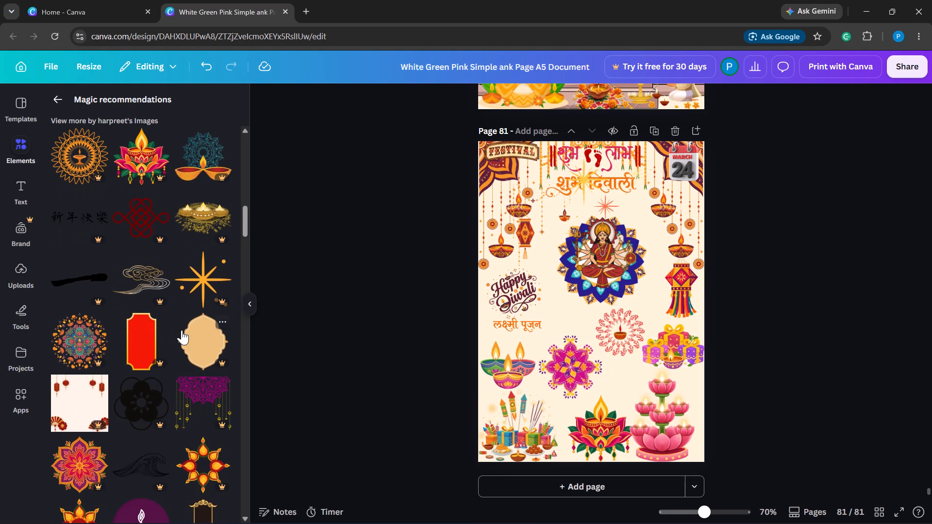
{"action": "scroll", "coordinate": [182, 330], "scroll_direction": "down", "scroll_amount": 3}
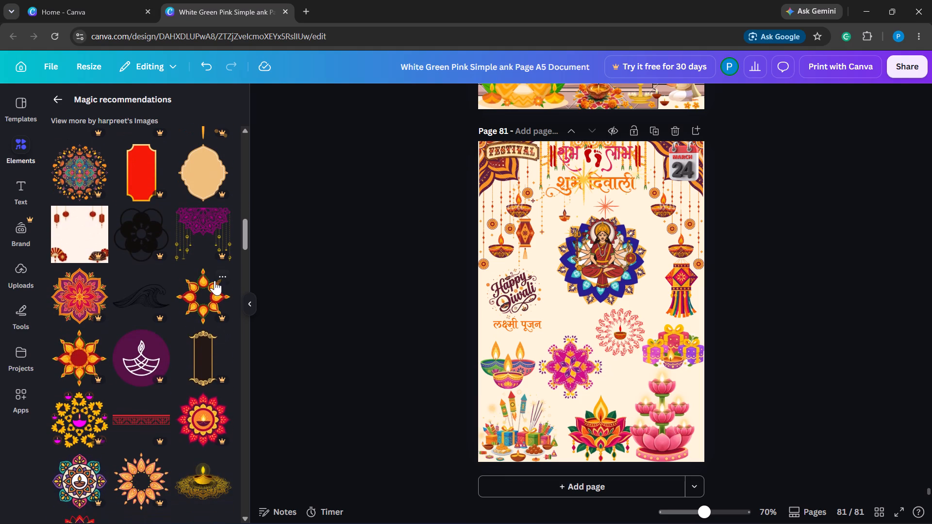
{"action": "left_click", "coordinate": [202, 299]}
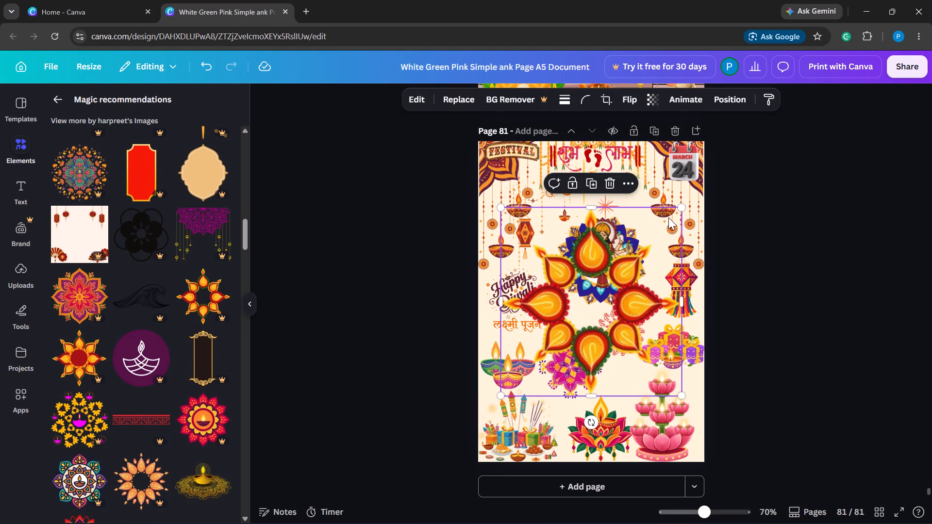
{"action": "left_click_drag", "start_coordinate": [683, 205], "coordinate": [569, 341]}
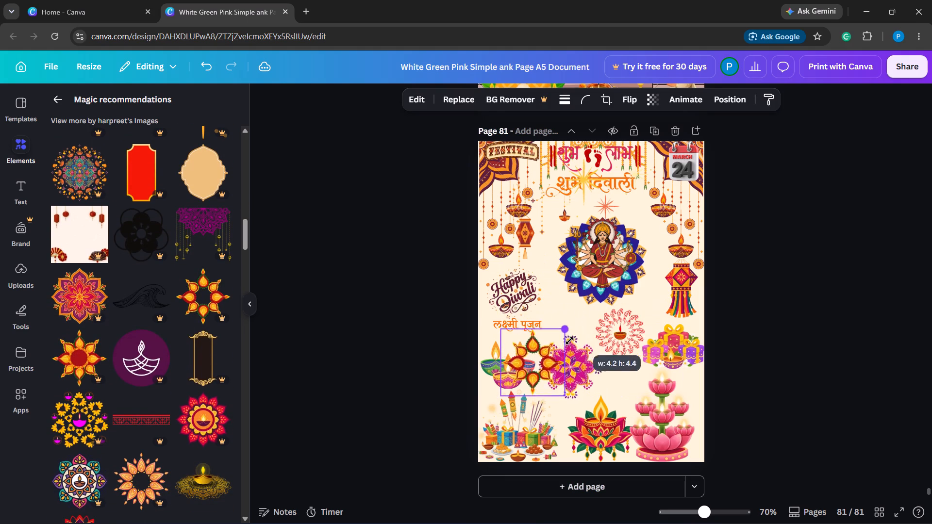
{"action": "left_click_drag", "start_coordinate": [569, 341], "coordinate": [564, 346]}
{"action": "left_click_drag", "start_coordinate": [536, 362], "coordinate": [571, 304]}
{"action": "left_click", "coordinate": [838, 396]}
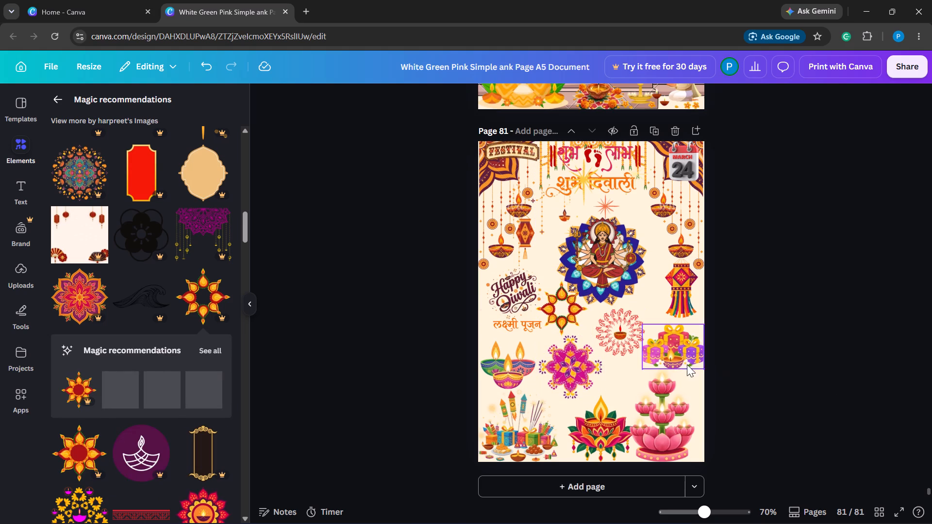
Move the pink rangoli down towards the lotus diya and nudge the diya ring slightly lower.
{"action": "left_click_drag", "start_coordinate": [588, 375], "coordinate": [588, 388]}
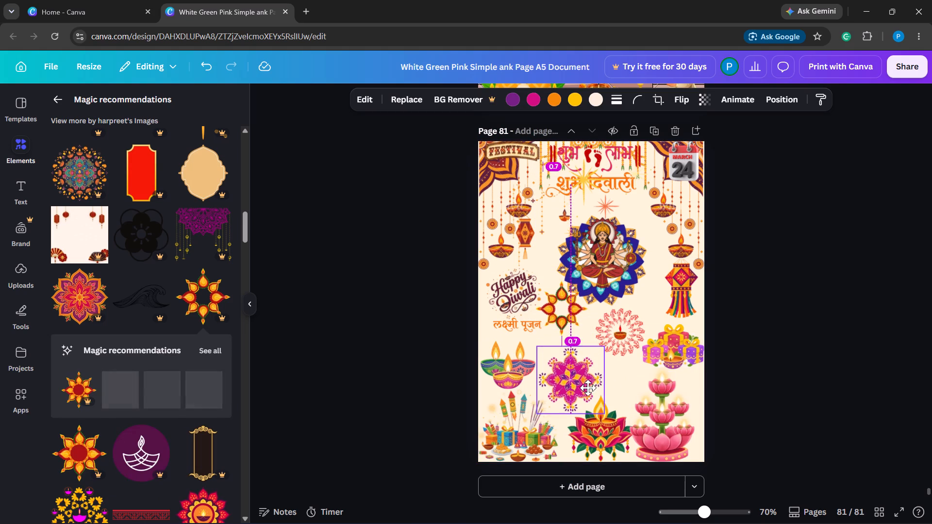
{"action": "left_click_drag", "start_coordinate": [588, 388], "coordinate": [587, 388]}
{"action": "left_click", "coordinate": [566, 305]}
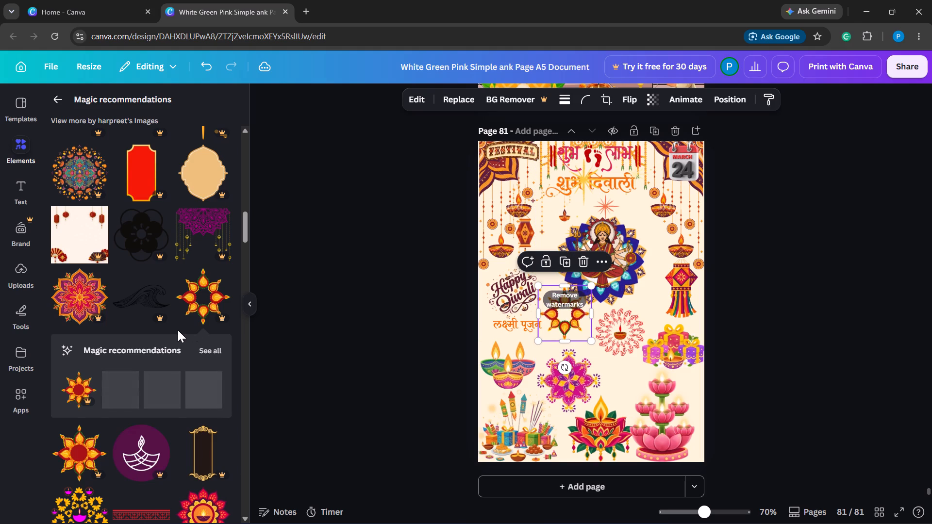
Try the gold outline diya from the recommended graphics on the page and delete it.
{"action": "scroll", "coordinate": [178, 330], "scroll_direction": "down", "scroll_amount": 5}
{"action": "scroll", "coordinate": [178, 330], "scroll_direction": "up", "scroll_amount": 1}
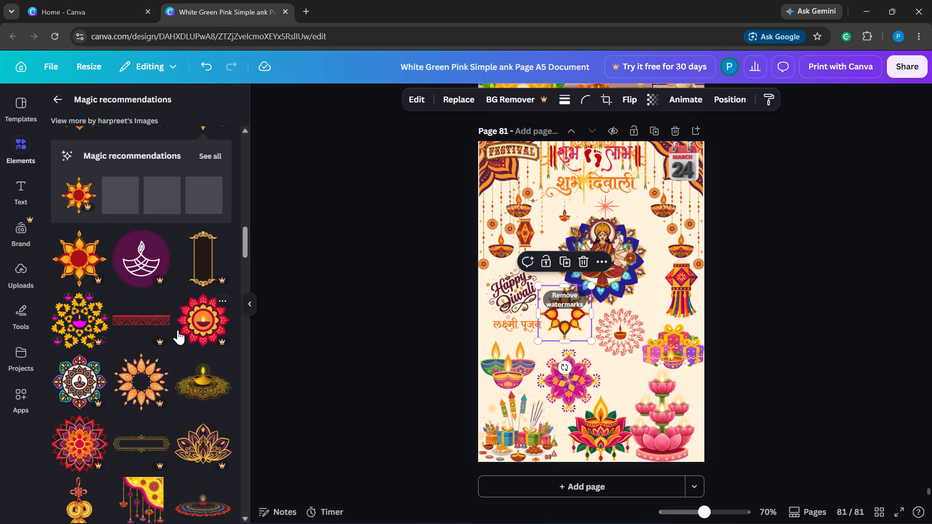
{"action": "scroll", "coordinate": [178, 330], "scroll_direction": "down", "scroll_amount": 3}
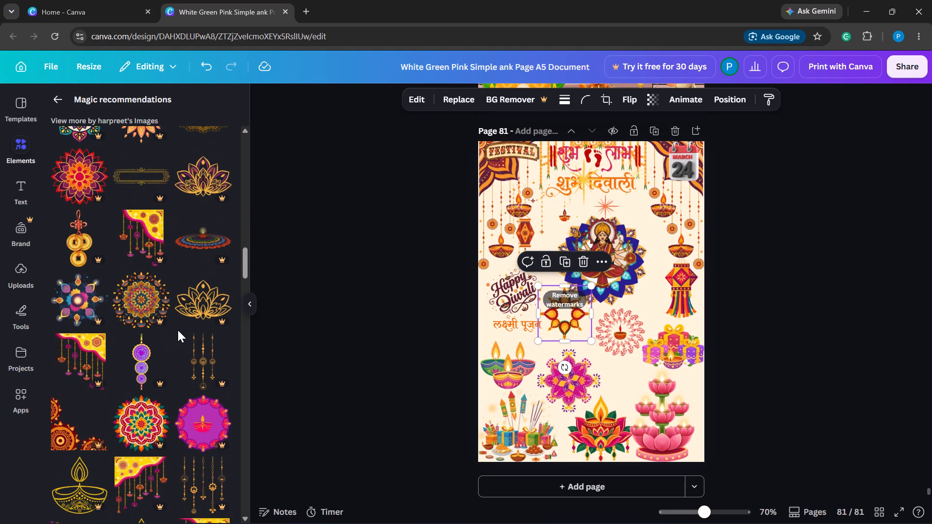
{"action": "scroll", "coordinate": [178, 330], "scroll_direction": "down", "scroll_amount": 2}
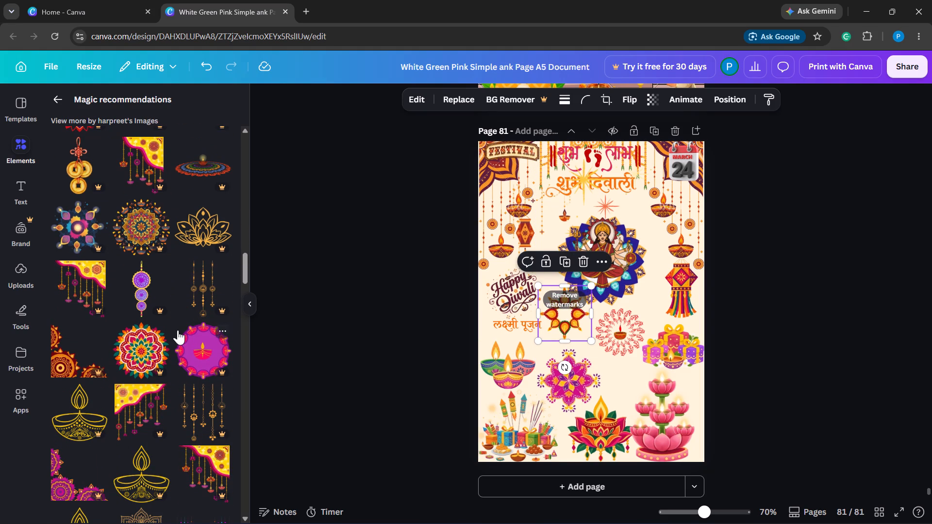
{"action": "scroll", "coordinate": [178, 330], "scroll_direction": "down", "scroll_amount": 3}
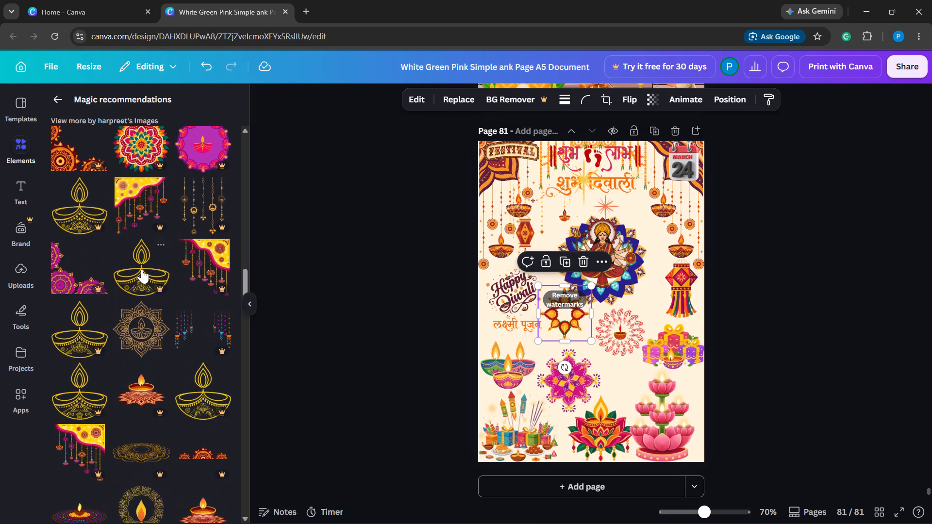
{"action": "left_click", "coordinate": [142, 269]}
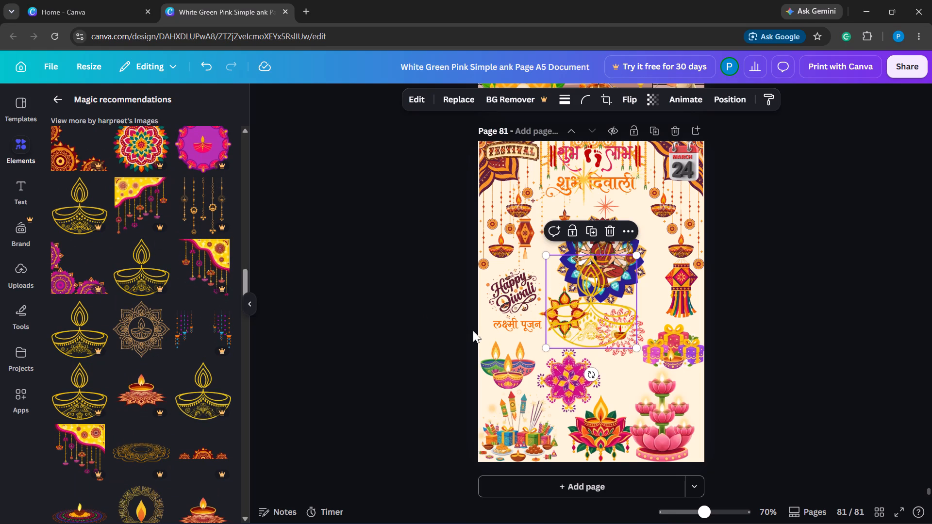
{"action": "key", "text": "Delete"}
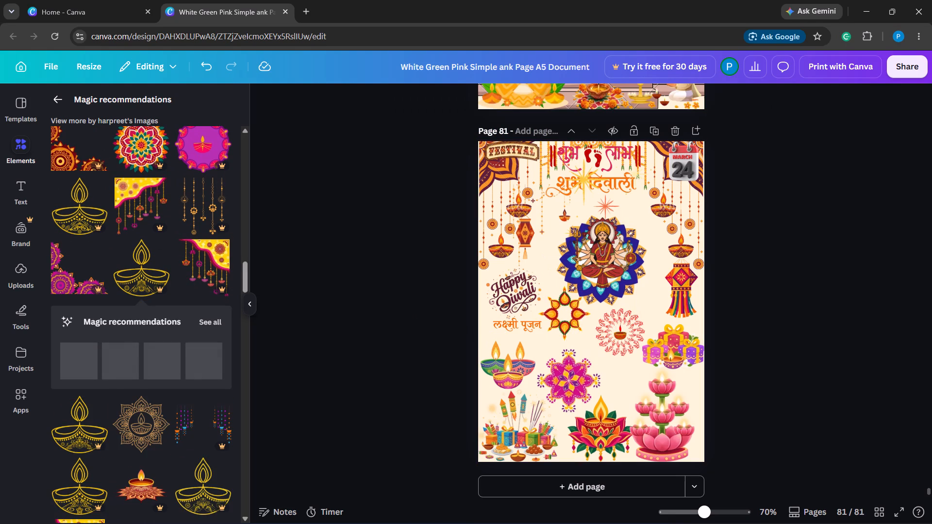
Add the orange diya on a petalled base, shrink it and place it in the centre of the diya ring.
{"action": "scroll", "coordinate": [140, 458], "scroll_direction": "down", "scroll_amount": 2}
{"action": "left_click", "coordinate": [141, 379]}
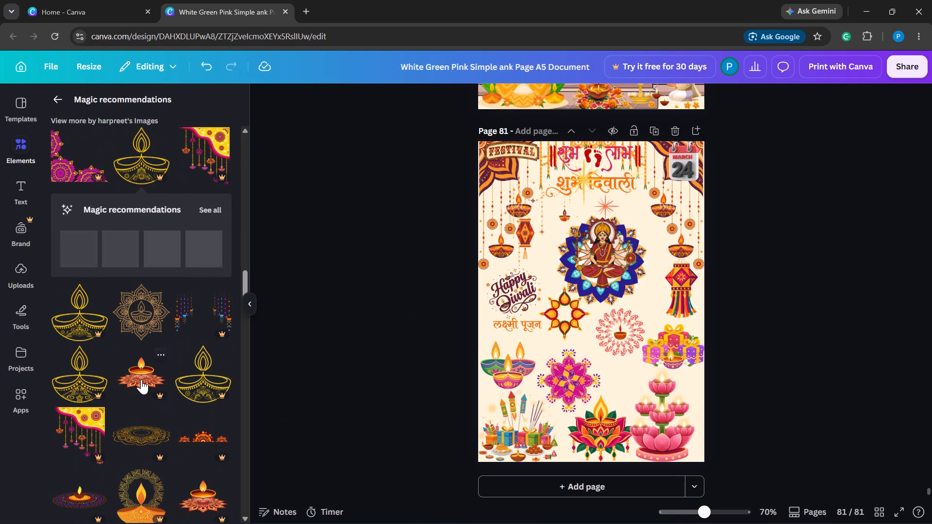
{"action": "left_click_drag", "start_coordinate": [636, 273], "coordinate": [589, 298]}
{"action": "left_click", "coordinate": [578, 309]}
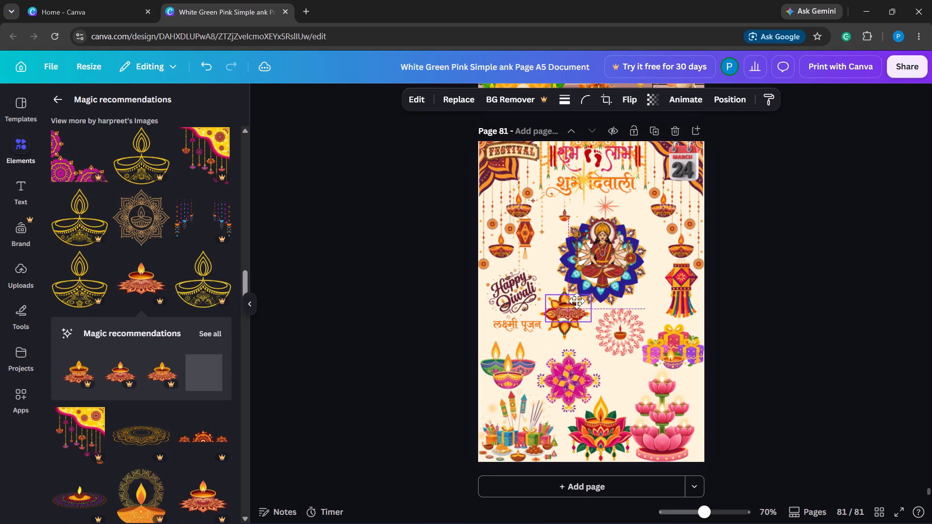
{"action": "left_click", "coordinate": [848, 411]}
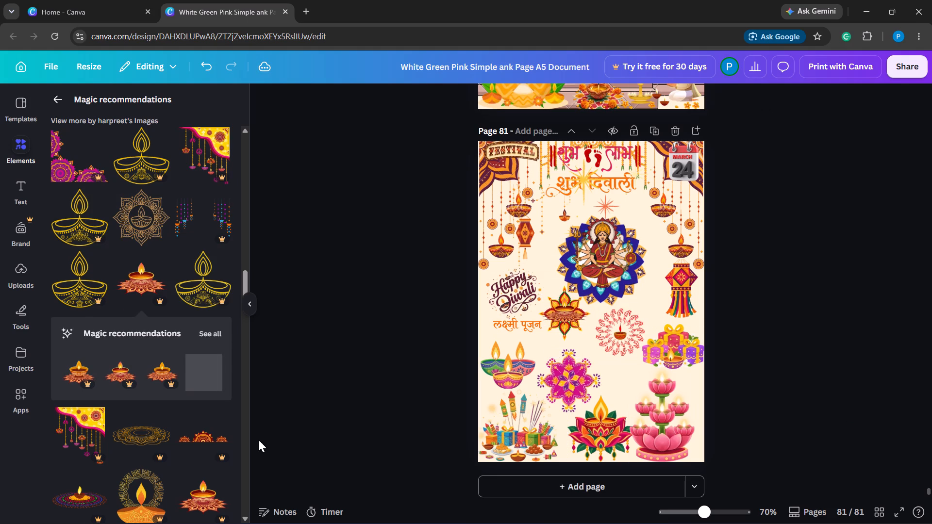
From the end of the recommended graphics, add the orange circular border, centre it on the seated goddess and enlarge it to frame her mandala.
{"action": "scroll", "coordinate": [113, 312], "scroll_direction": "down", "scroll_amount": 6}
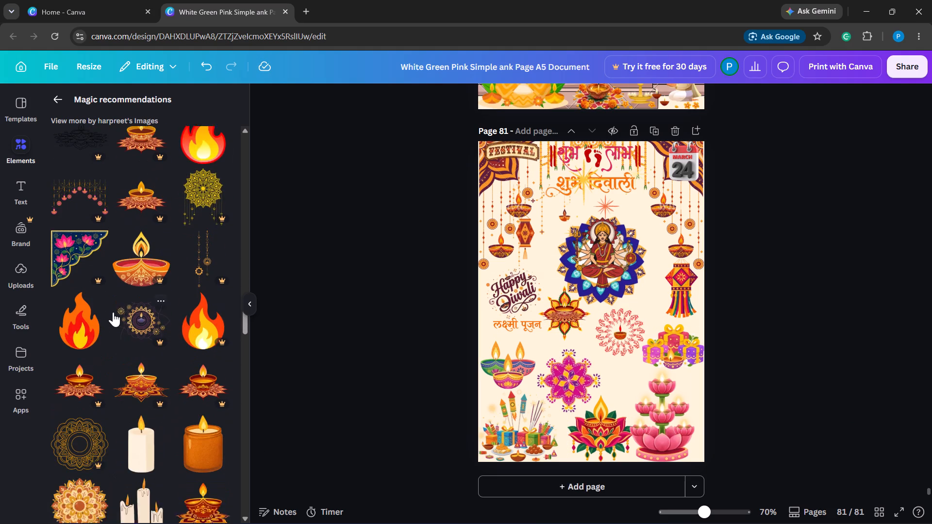
{"action": "scroll", "coordinate": [113, 312], "scroll_direction": "down", "scroll_amount": 7}
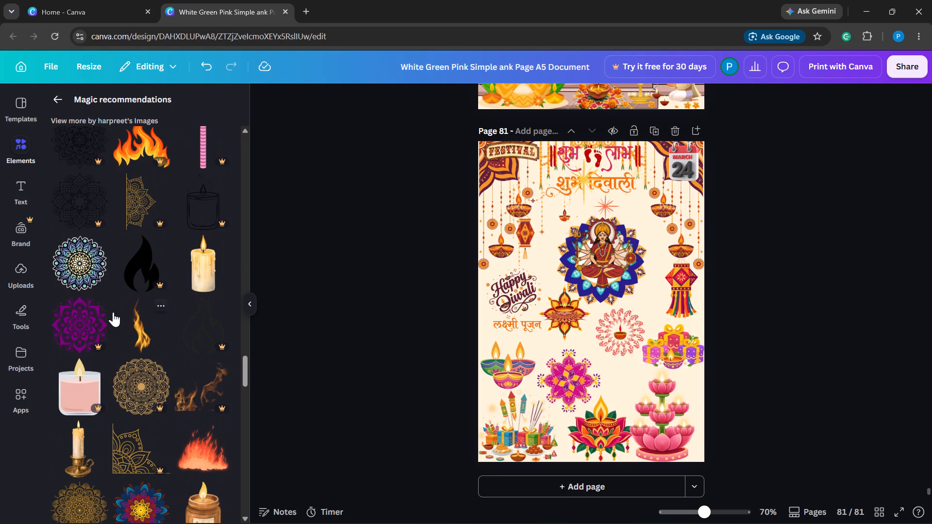
{"action": "scroll", "coordinate": [113, 312], "scroll_direction": "down", "scroll_amount": 1}
{"action": "scroll", "coordinate": [189, 444], "scroll_direction": "down", "scroll_amount": 3}
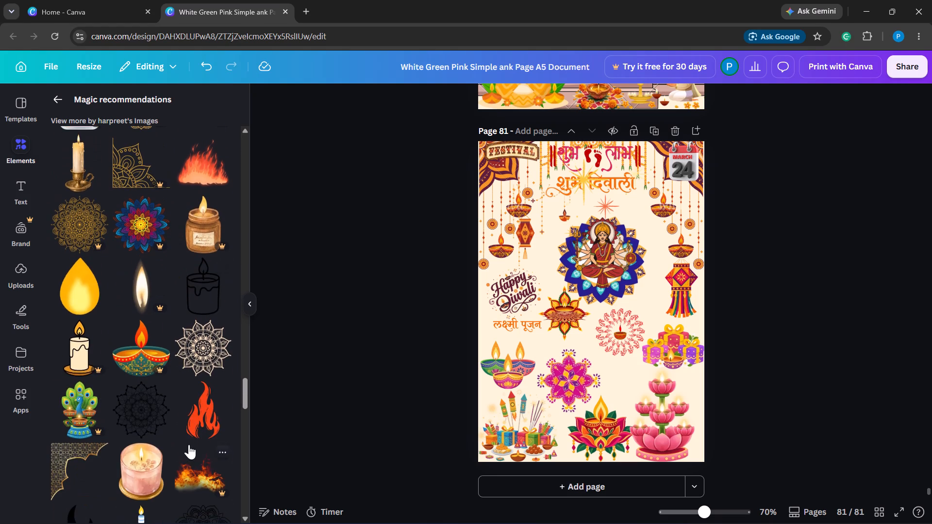
{"action": "scroll", "coordinate": [189, 444], "scroll_direction": "down", "scroll_amount": 7}
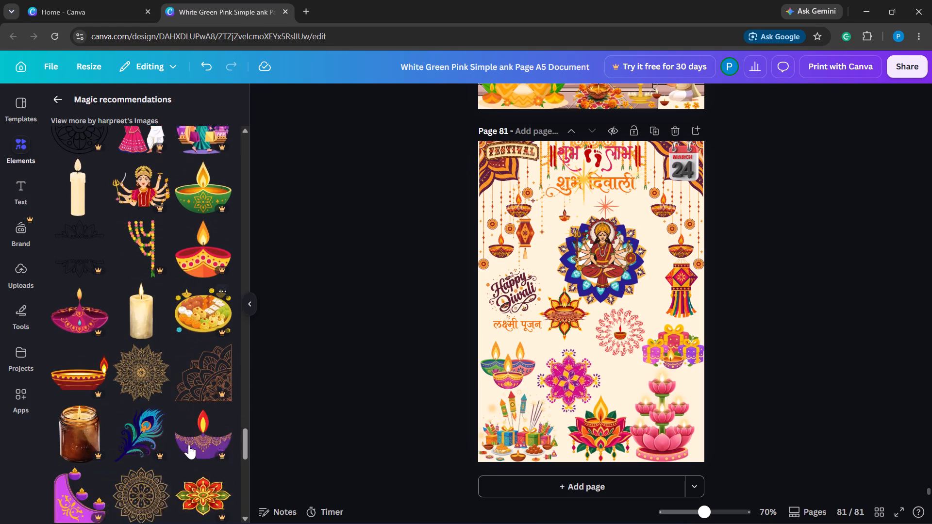
{"action": "scroll", "coordinate": [189, 444], "scroll_direction": "down", "scroll_amount": 5}
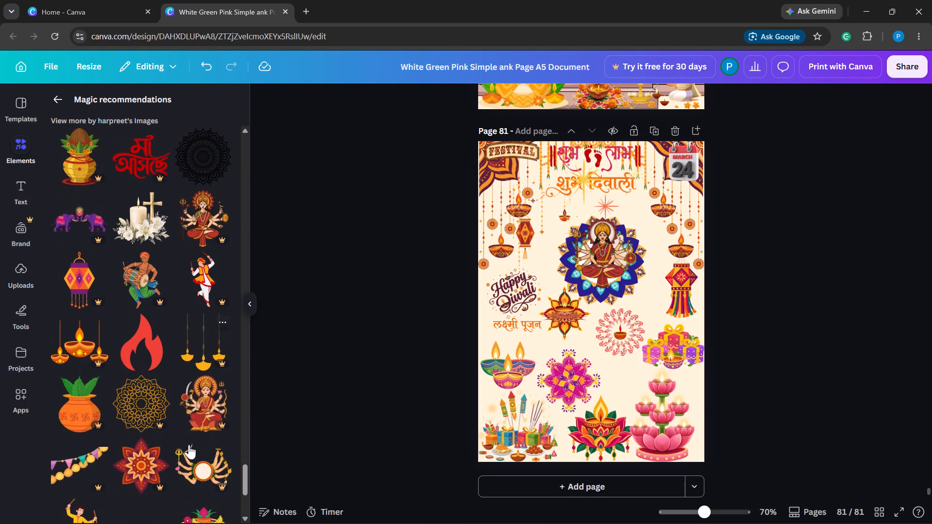
{"action": "scroll", "coordinate": [189, 444], "scroll_direction": "down", "scroll_amount": 1}
{"action": "scroll", "coordinate": [153, 369], "scroll_direction": "down", "scroll_amount": 4}
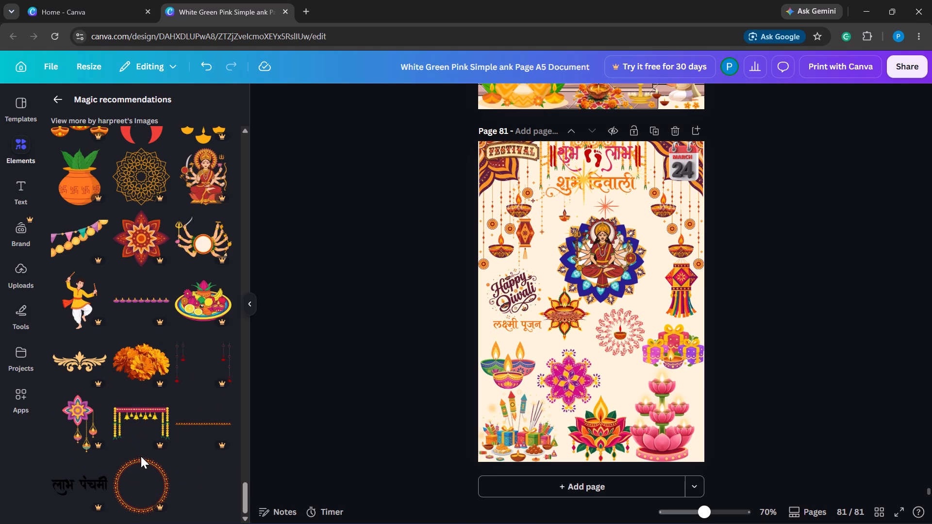
{"action": "left_click", "coordinate": [141, 472]}
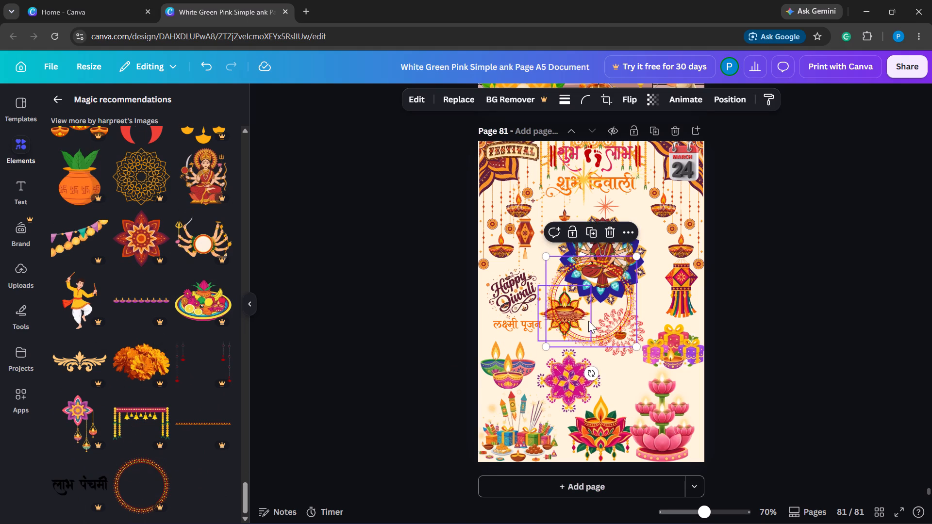
{"action": "left_click_drag", "start_coordinate": [588, 321], "coordinate": [592, 270]}
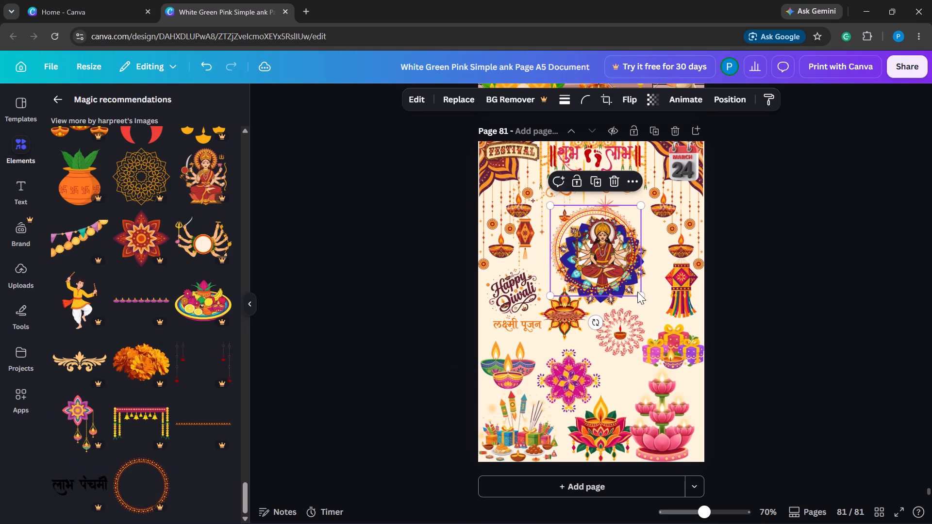
{"action": "left_click_drag", "start_coordinate": [641, 294], "coordinate": [666, 308]}
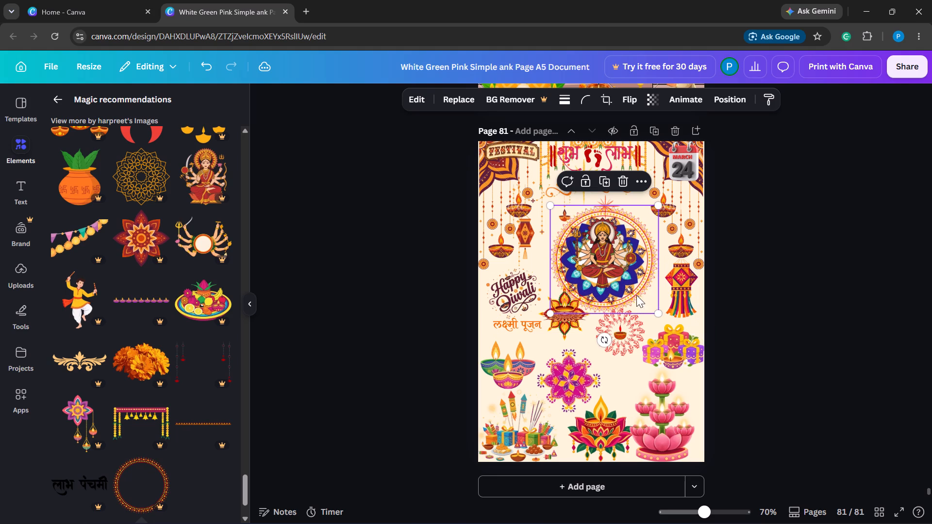
{"action": "left_click", "coordinate": [631, 295]}
{"action": "left_click", "coordinate": [746, 301]}
From the full recommendations for the orange circular border, add the fruit-and-flower puja thali, shrink it and place it just below the diya ring.
{"action": "scroll", "coordinate": [165, 426], "scroll_direction": "down", "scroll_amount": 1}
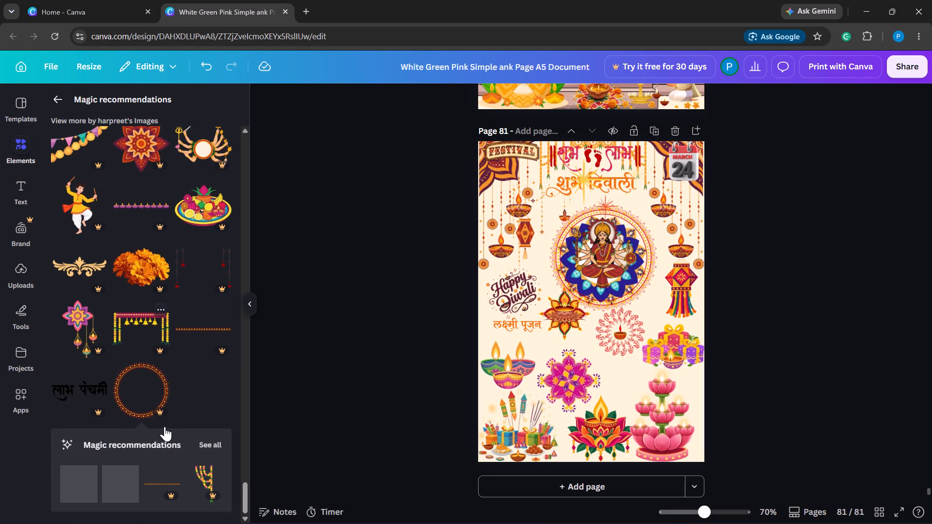
{"action": "scroll", "coordinate": [165, 426], "scroll_direction": "down", "scroll_amount": 1}
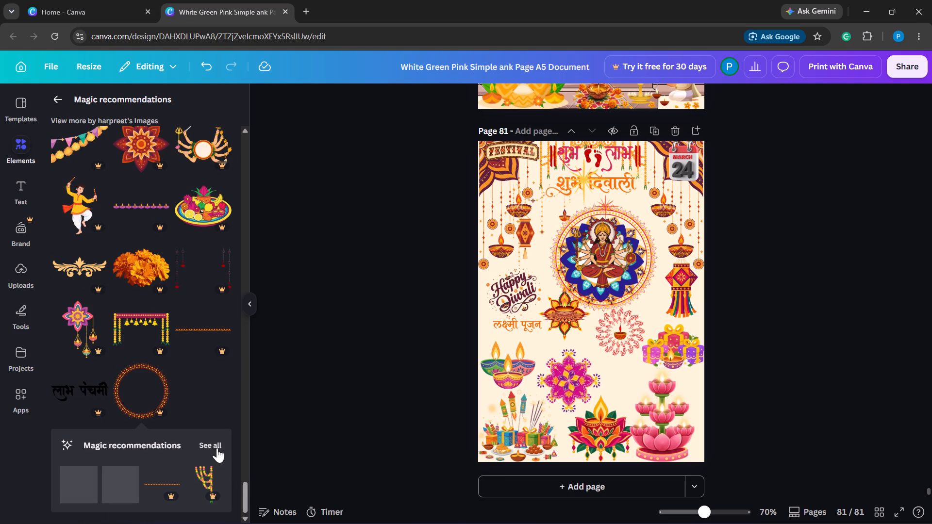
{"action": "left_click", "coordinate": [215, 448]}
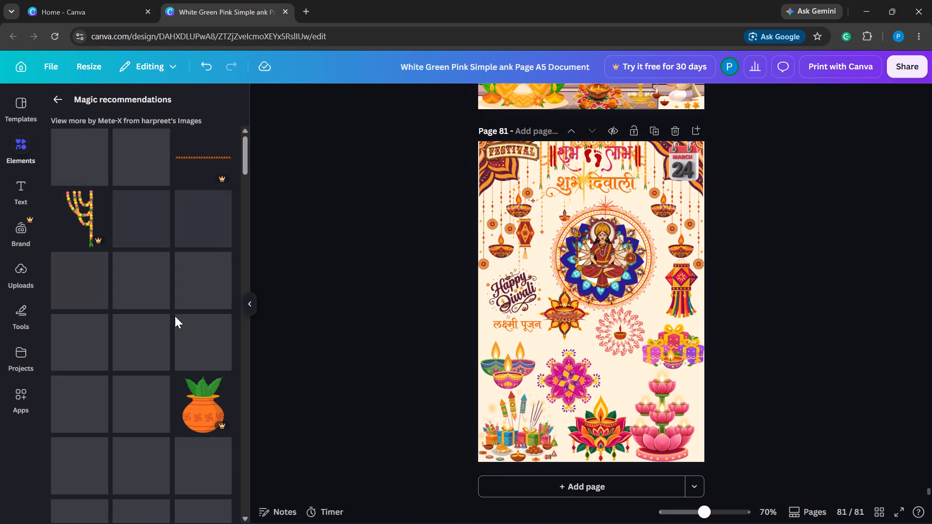
{"action": "scroll", "coordinate": [175, 316], "scroll_direction": "down", "scroll_amount": 1}
{"action": "scroll", "coordinate": [207, 364], "scroll_direction": "up", "scroll_amount": 6}
{"action": "scroll", "coordinate": [207, 364], "scroll_direction": "down", "scroll_amount": 7}
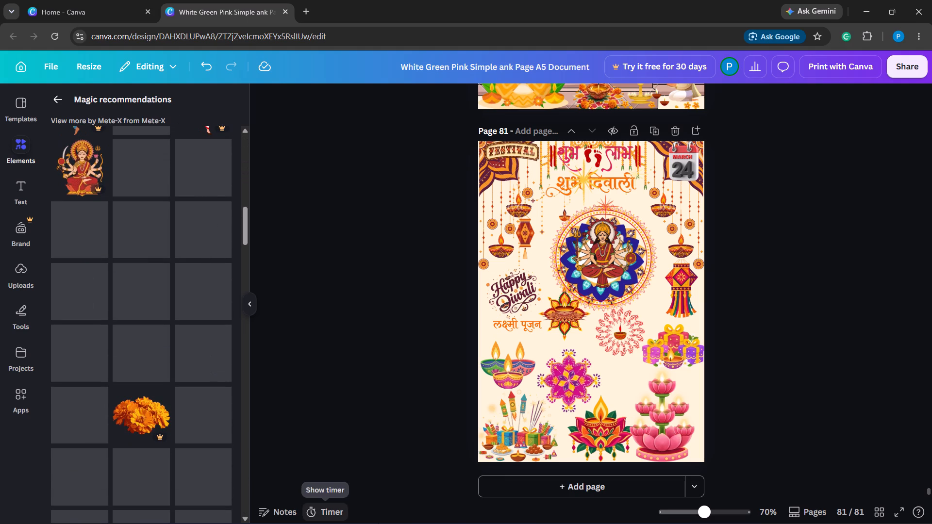
{"action": "scroll", "coordinate": [150, 418], "scroll_direction": "up", "scroll_amount": 2}
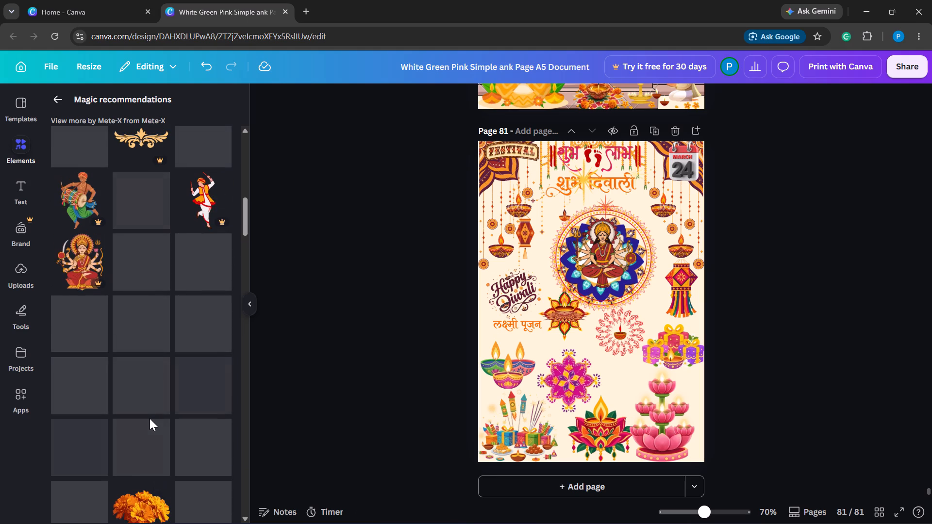
{"action": "scroll", "coordinate": [150, 418], "scroll_direction": "up", "scroll_amount": 4}
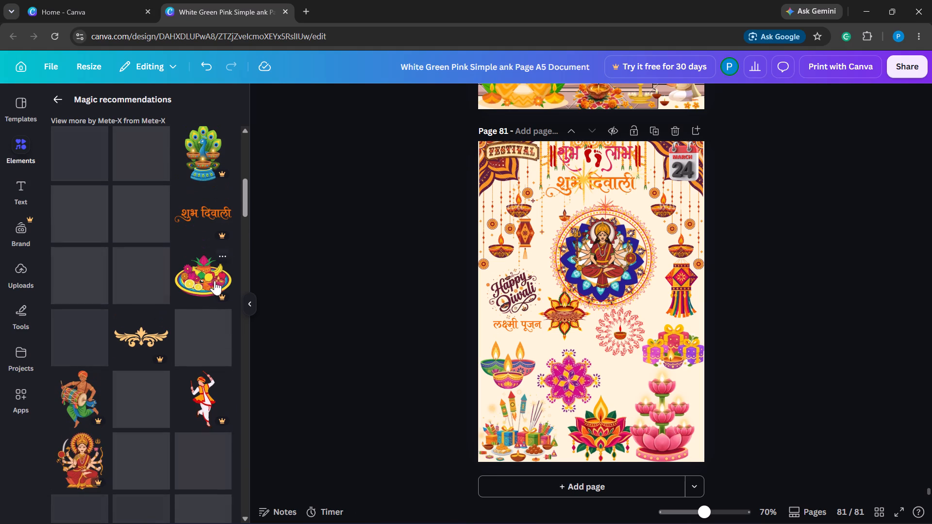
{"action": "left_click", "coordinate": [196, 277]}
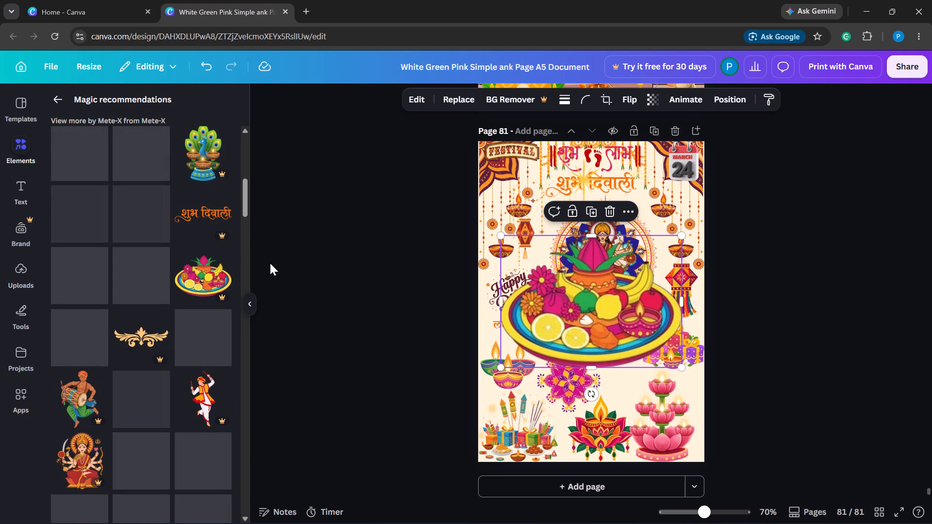
{"action": "left_click_drag", "start_coordinate": [681, 238], "coordinate": [555, 343]}
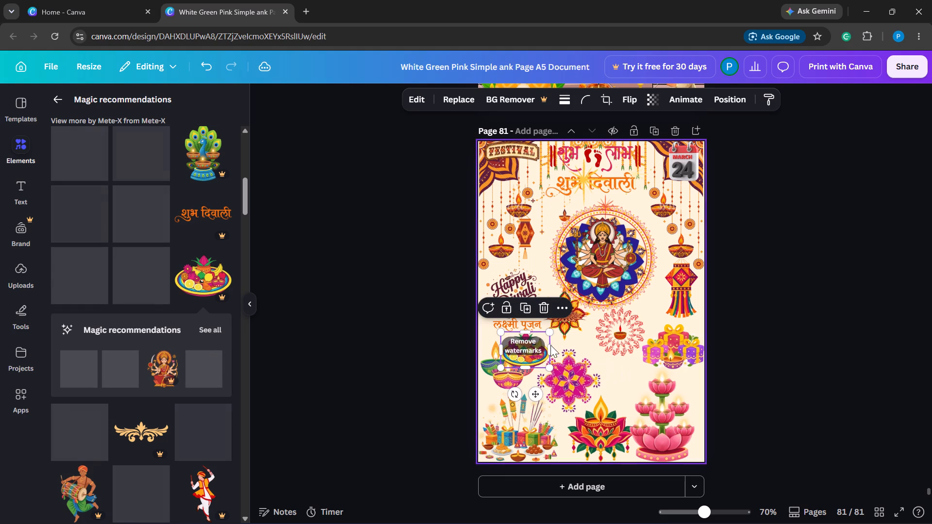
{"action": "left_click_drag", "start_coordinate": [529, 357], "coordinate": [617, 370]}
Reposition the tiered pink lotus lamp near the page's lower right corner and shrink it.
{"action": "left_click_drag", "start_coordinate": [664, 415], "coordinate": [702, 373]}
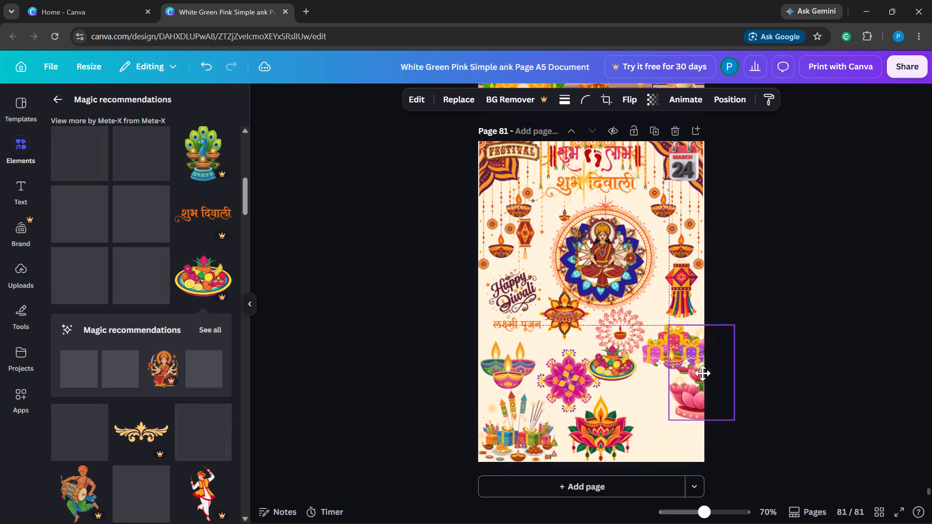
{"action": "left_click_drag", "start_coordinate": [702, 373], "coordinate": [678, 420]}
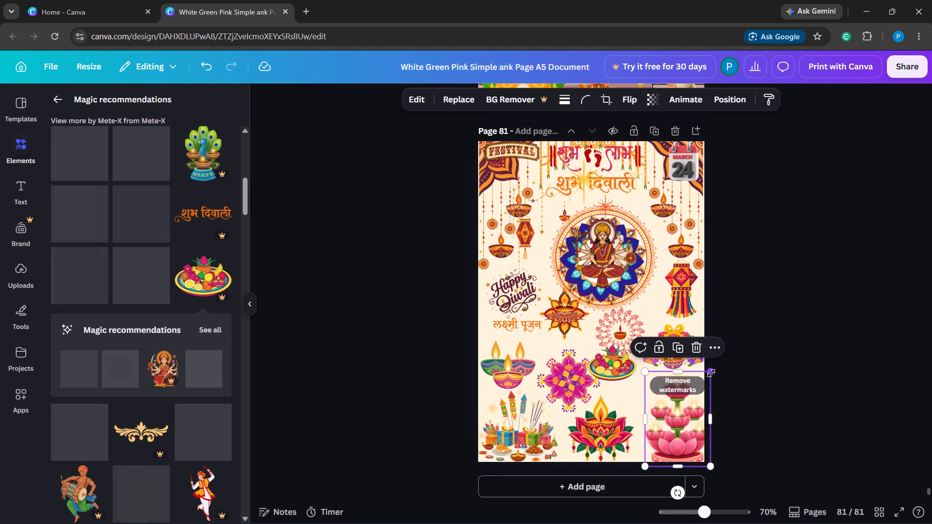
{"action": "left_click_drag", "start_coordinate": [711, 373], "coordinate": [690, 396]}
Move the lotus diya at the bottom centre of the page slightly down, past the page's lower edge.
{"action": "left_click", "coordinate": [628, 412]}
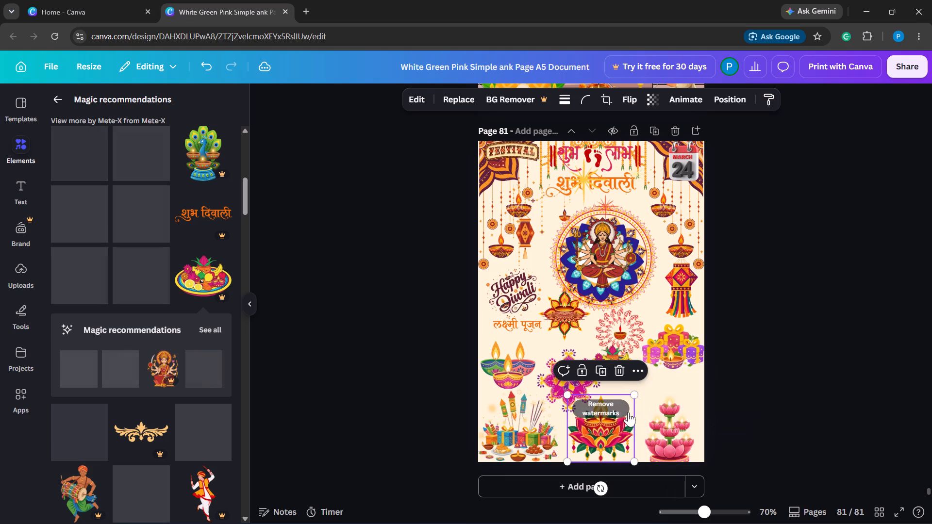
{"action": "left_click_drag", "start_coordinate": [628, 412], "coordinate": [624, 425]}
{"action": "left_click_drag", "start_coordinate": [624, 425], "coordinate": [621, 433]}
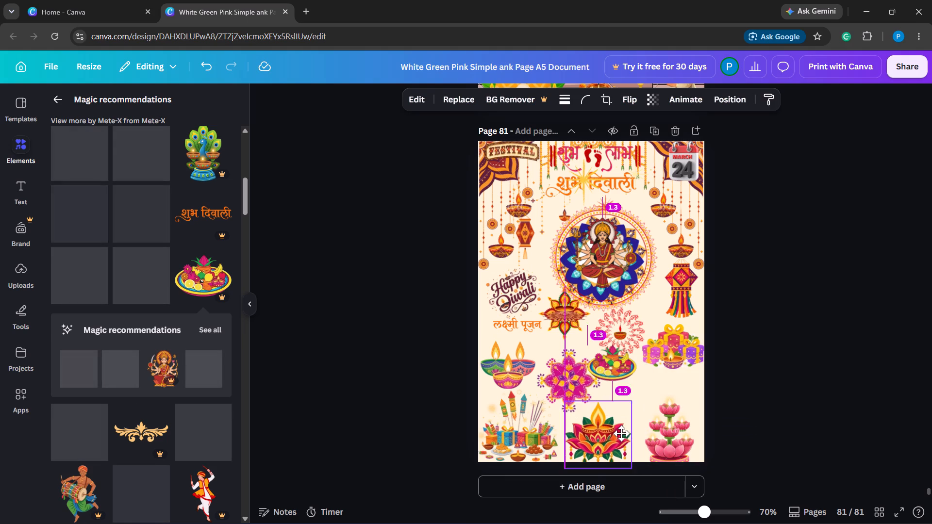
{"action": "left_click_drag", "start_coordinate": [621, 433], "coordinate": [620, 435]}
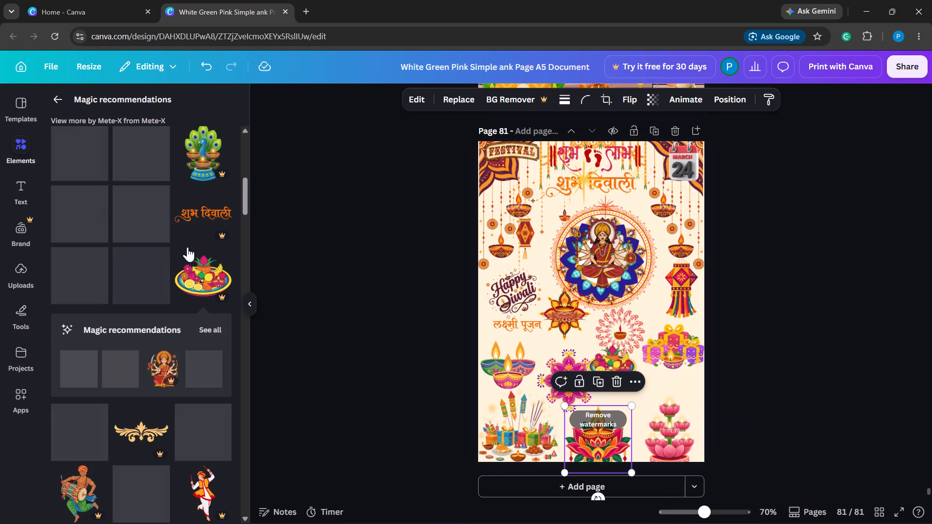
Add the peacock diya stand from the recommended graphics, shrink it and place it between the pink rangoli and the tiered lotus lamp.
{"action": "left_click", "coordinate": [206, 168]}
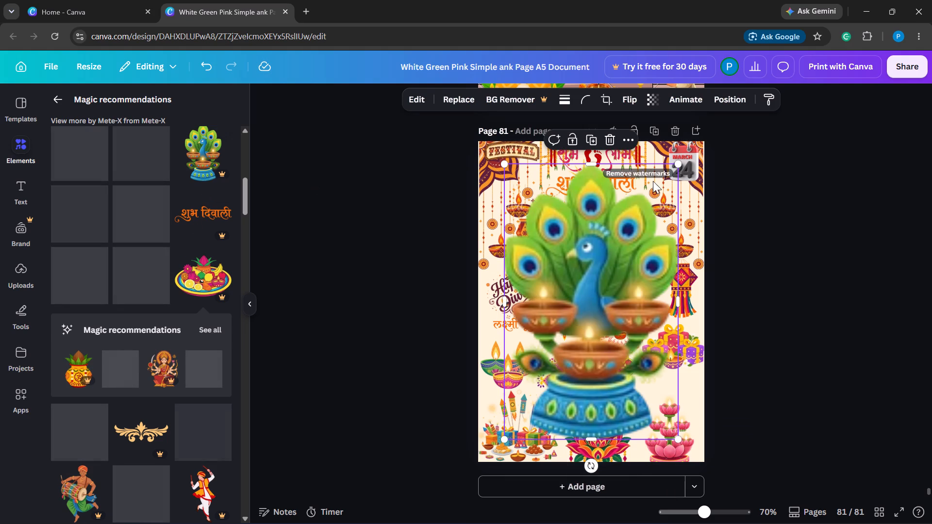
{"action": "left_click_drag", "start_coordinate": [676, 164], "coordinate": [560, 340]}
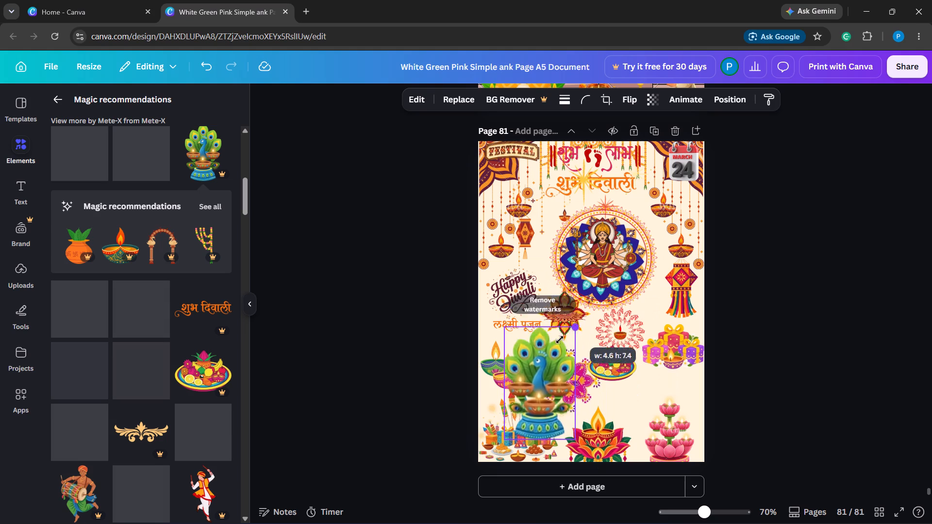
{"action": "left_click_drag", "start_coordinate": [560, 340], "coordinate": [547, 358]}
{"action": "left_click_drag", "start_coordinate": [521, 401], "coordinate": [628, 394]}
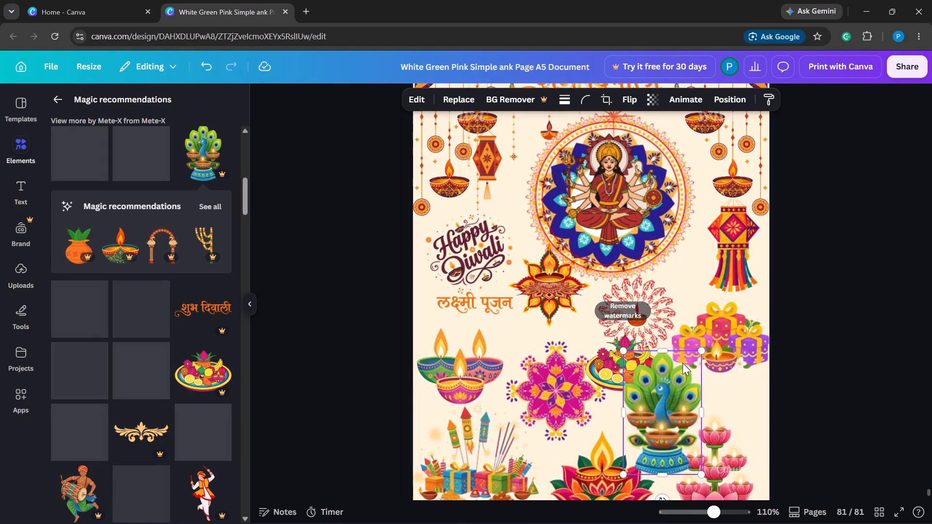
{"action": "scroll", "coordinate": [682, 363], "scroll_direction": "down", "scroll_amount": 5}
{"action": "scroll", "coordinate": [646, 396], "scroll_direction": "down", "scroll_amount": 2}
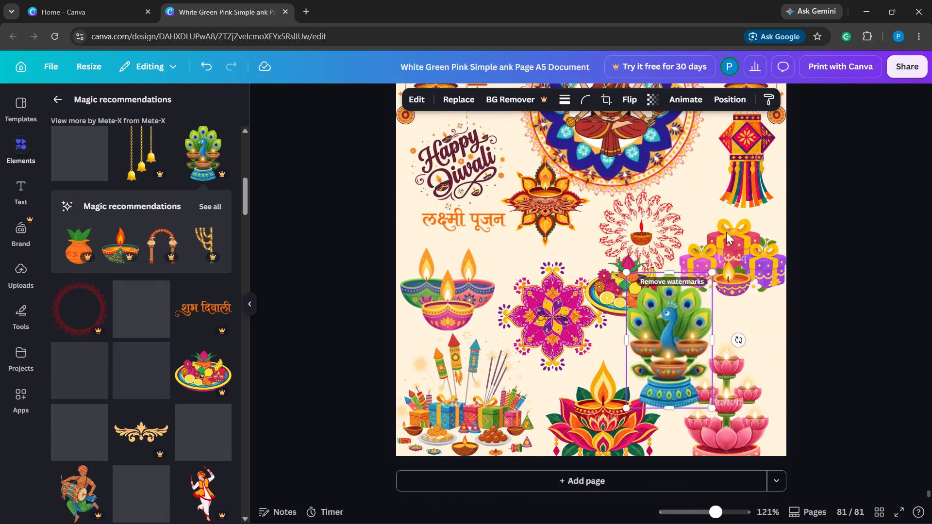
{"action": "left_click", "coordinate": [715, 270]}
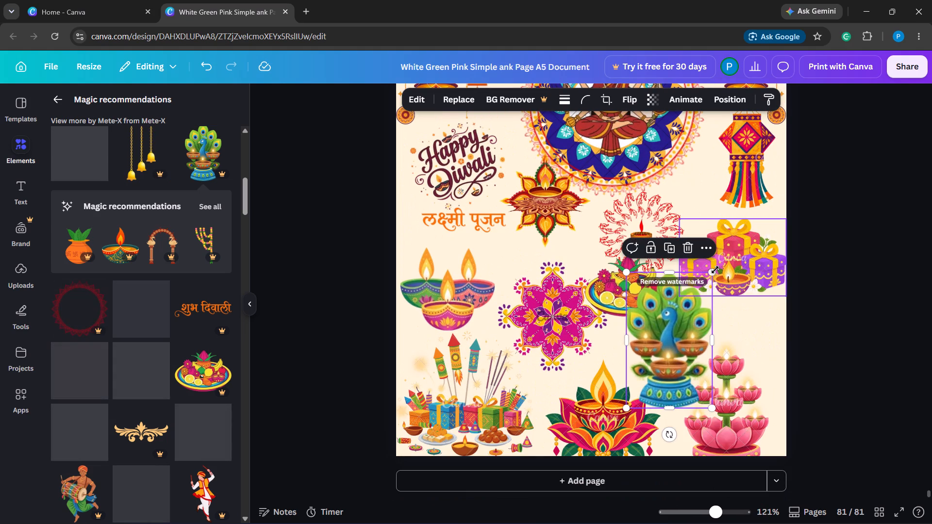